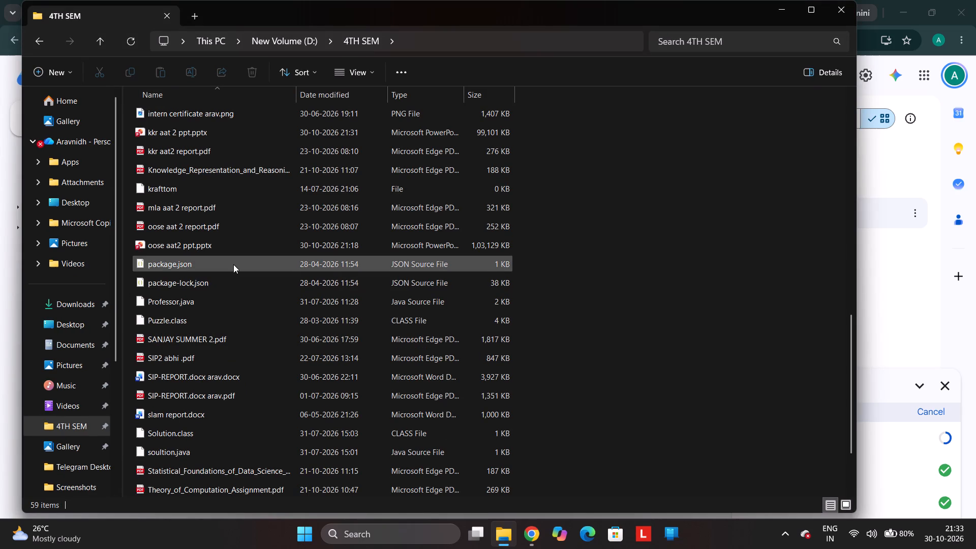
pyautogui.scroll(2, 233, 264)
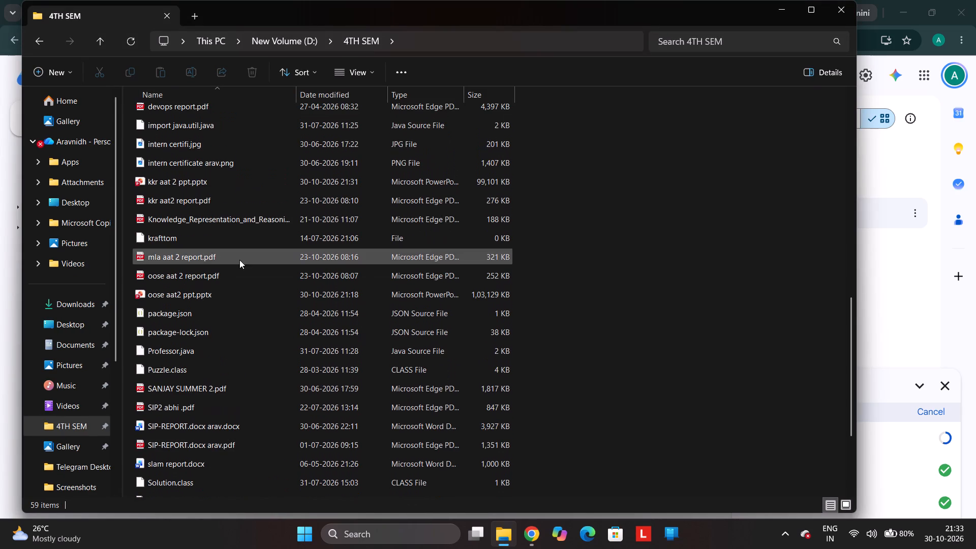
pyautogui.scroll(4, 241, 254)
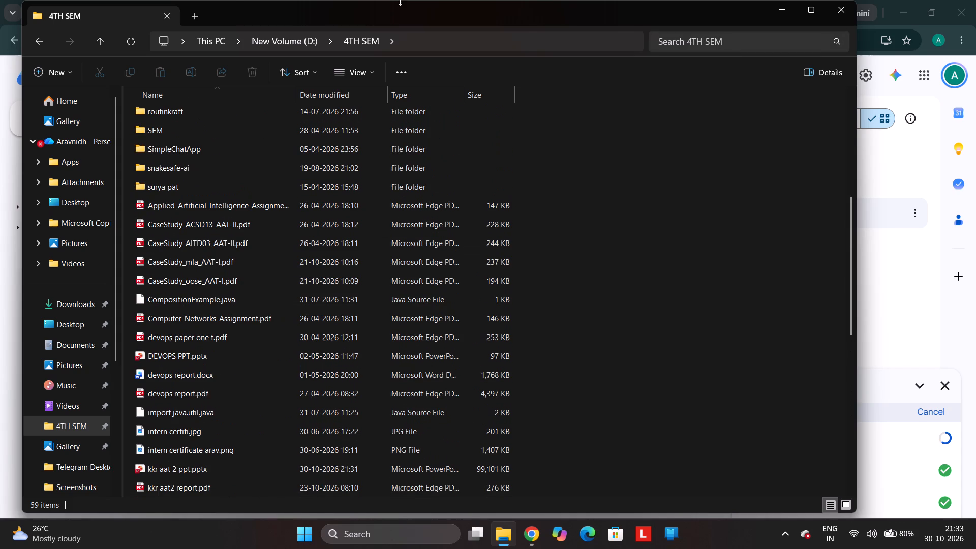
pyautogui.scroll(4, 41, 137)
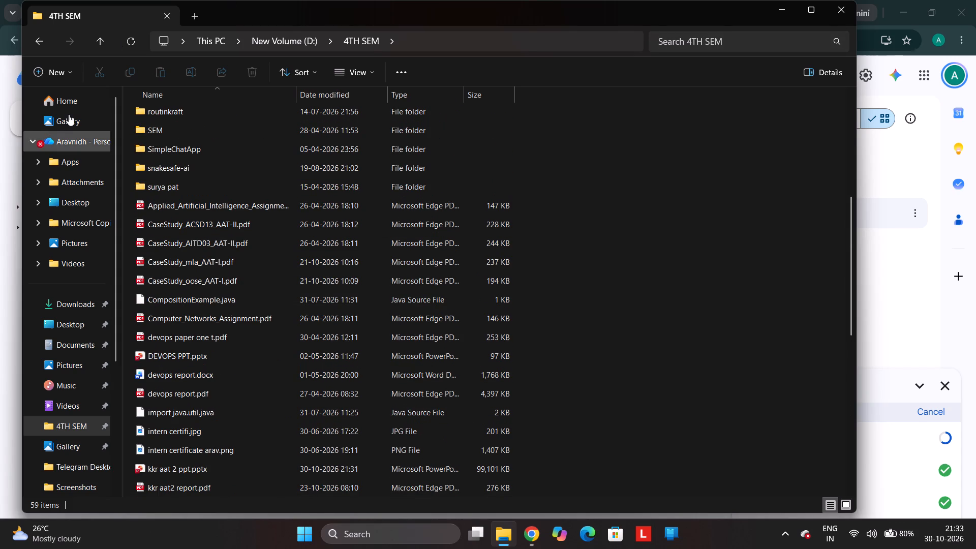
pyautogui.click(69, 109)
pyautogui.click(719, 39)
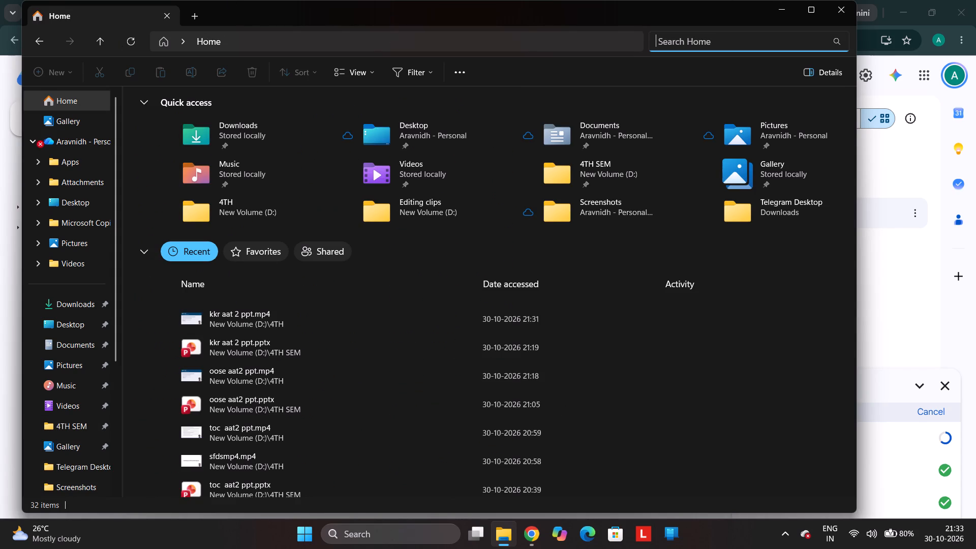
pyautogui.write('sfds')
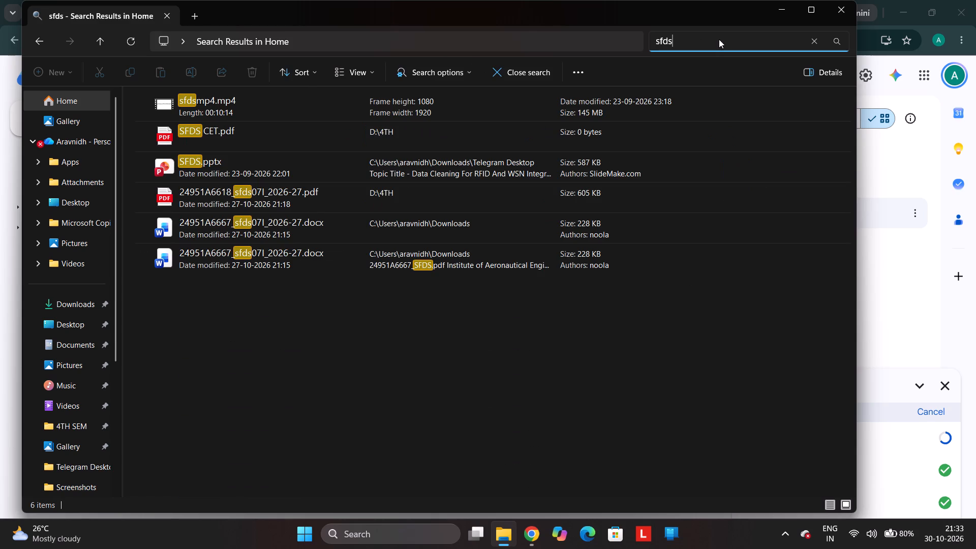
pyautogui.doubleClick(306, 162)
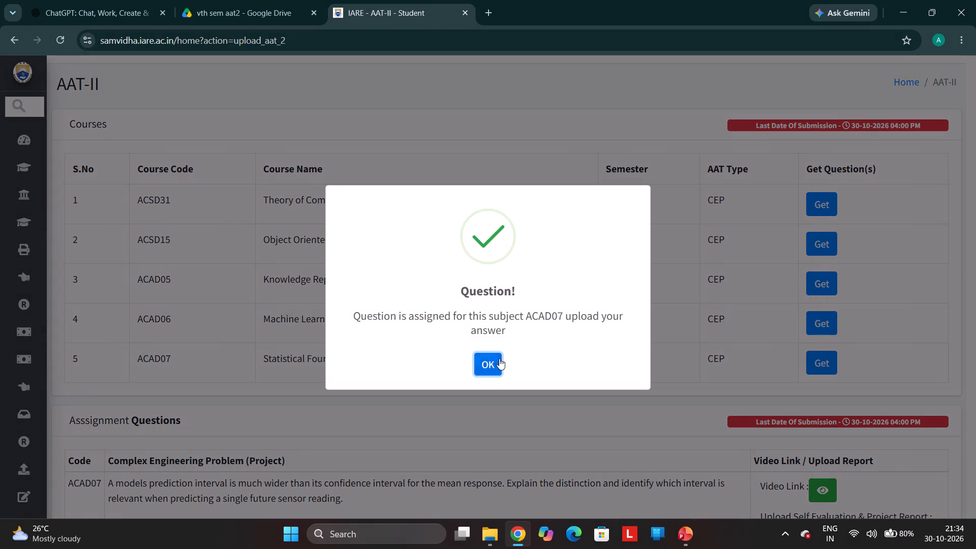
# Dismiss the question notice on the AAT-II page in Chrome and copy the ACAD07 Complex Engineering Problem text.
pyautogui.click(492, 360)
pyautogui.scroll(-1, 370, 414)
pyautogui.moveTo(345, 406); pyautogui.dragTo(105, 373)
pyautogui.hotkey('ctrl', 'c')
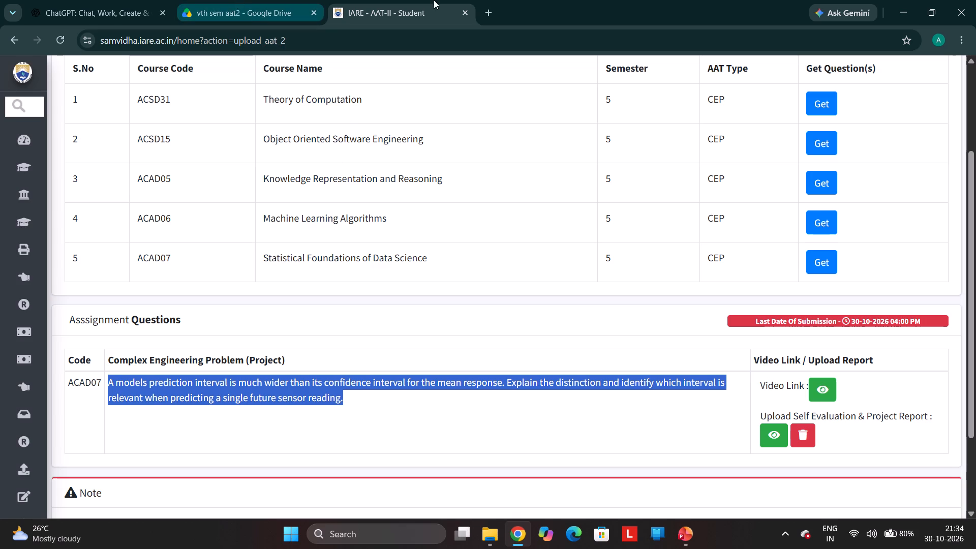
pyautogui.click(490, 12)
pyautogui.press('c')
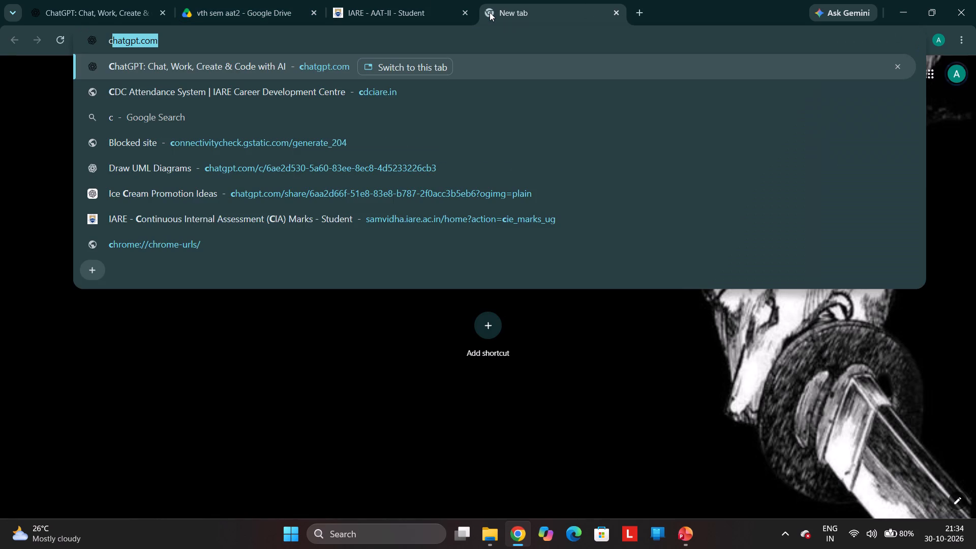
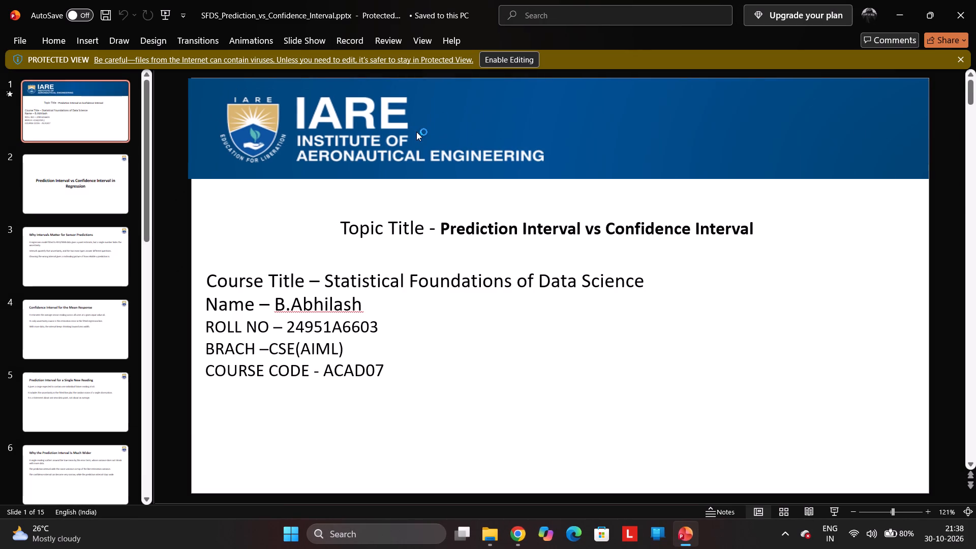
pyautogui.click(367, 301)
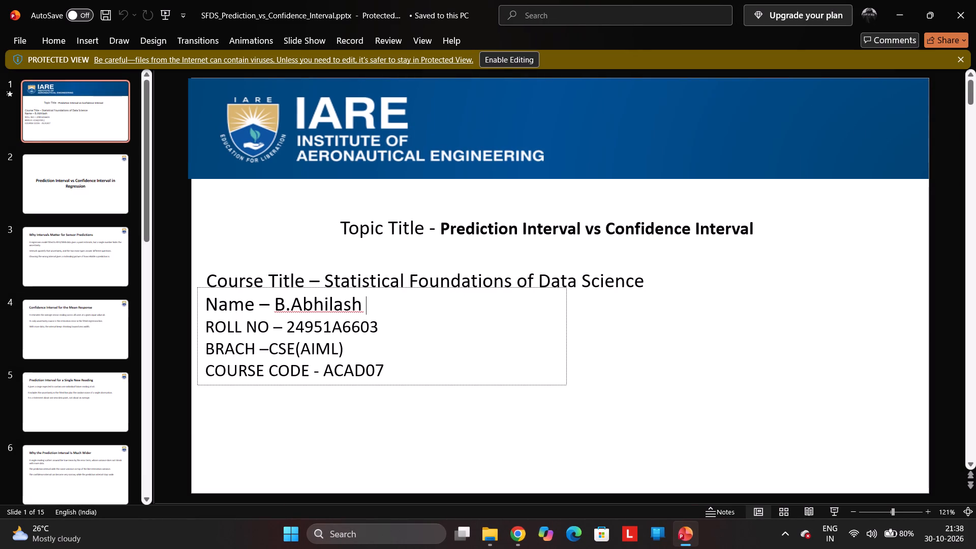
pyautogui.click(493, 68)
pyautogui.click(498, 58)
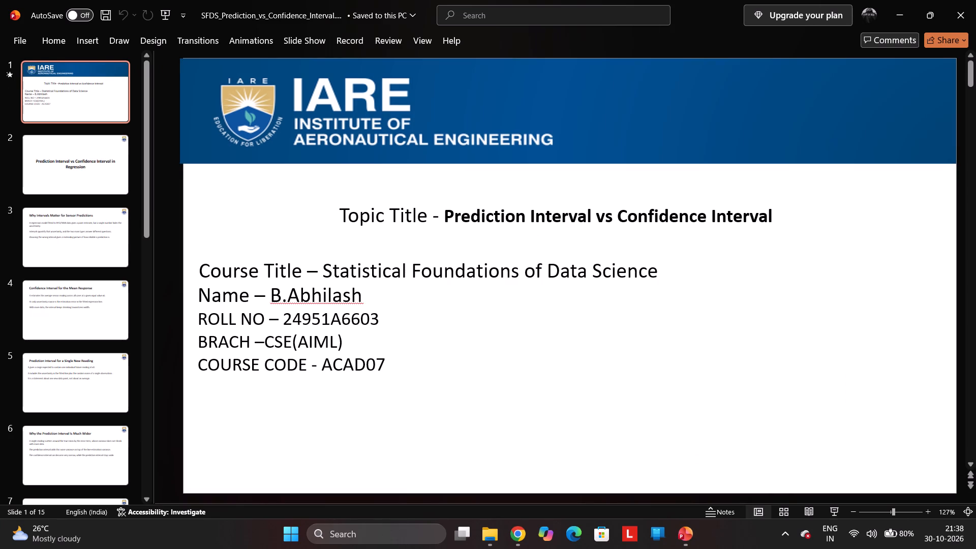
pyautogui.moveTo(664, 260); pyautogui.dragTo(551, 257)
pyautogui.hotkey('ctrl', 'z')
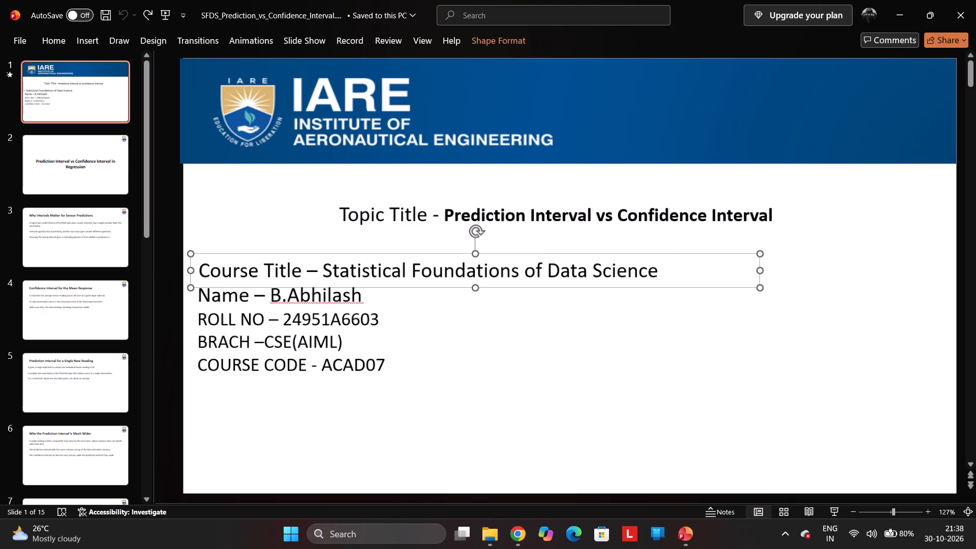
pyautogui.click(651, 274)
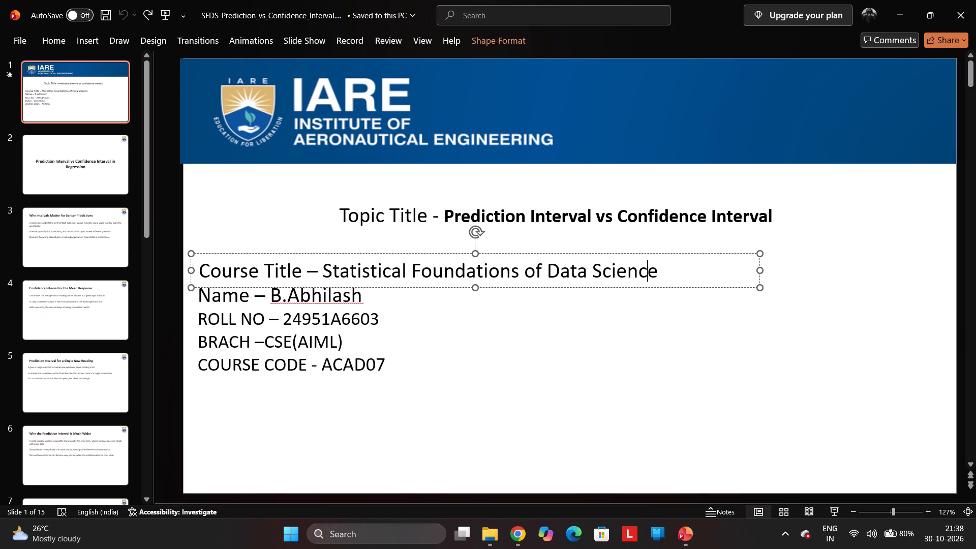
# Replace the student name on the title slide's Name line with the account holder's initial and name.
pyautogui.click(377, 299)
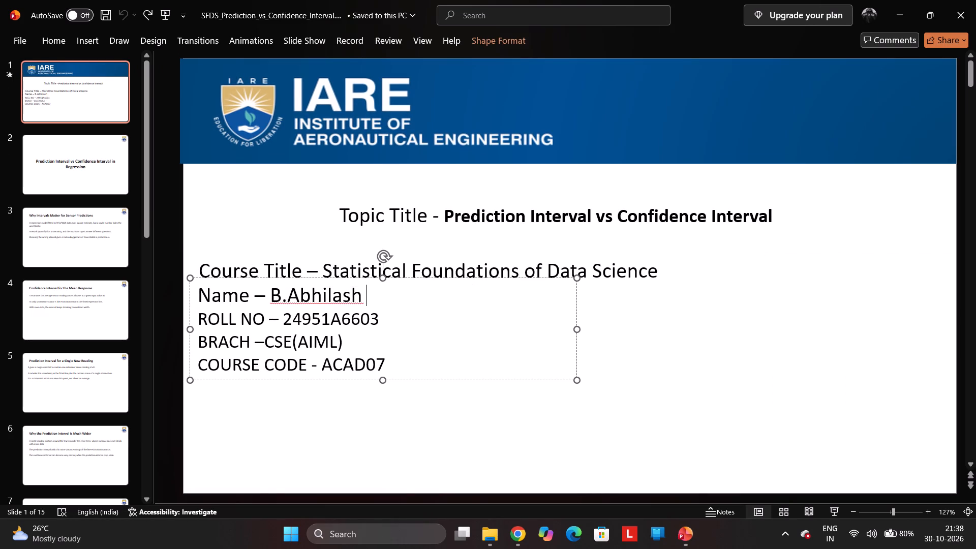
pyautogui.press('BackSpace')
pyautogui.press('BackSpace')
pyautogui.press('BackSpace')
pyautogui.press('BackSpace')
pyautogui.press('BackSpace')
pyautogui.press('BackSpace')
pyautogui.press('BackSpace')
pyautogui.press('BackSpace')
pyautogui.press('BackSpace')
pyautogui.press('BackSpace')
pyautogui.press('BackSpace')
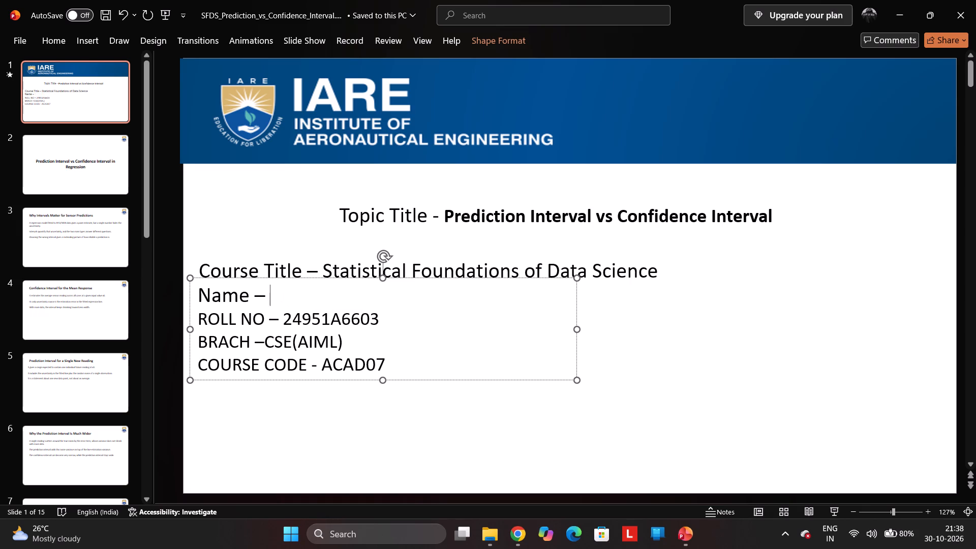
pyautogui.hotkey('shift', 'a')
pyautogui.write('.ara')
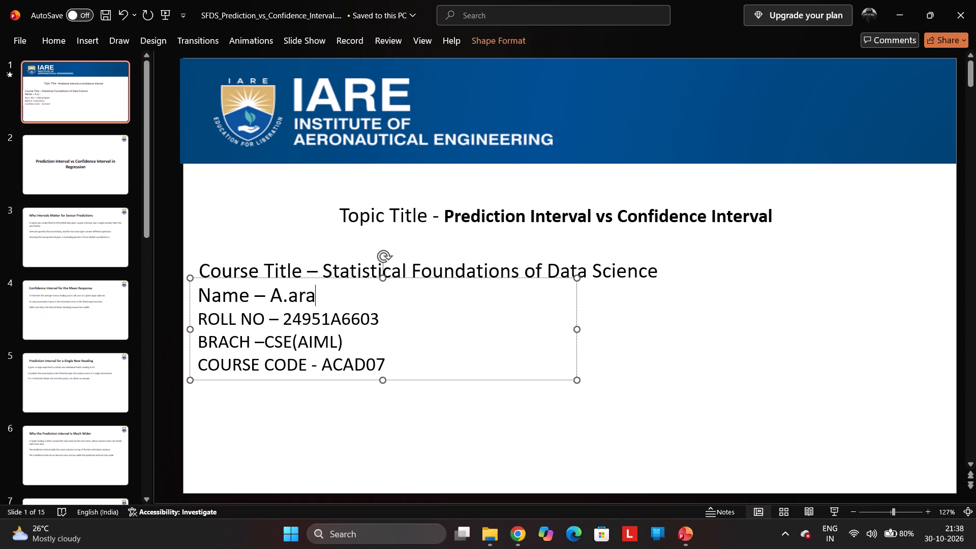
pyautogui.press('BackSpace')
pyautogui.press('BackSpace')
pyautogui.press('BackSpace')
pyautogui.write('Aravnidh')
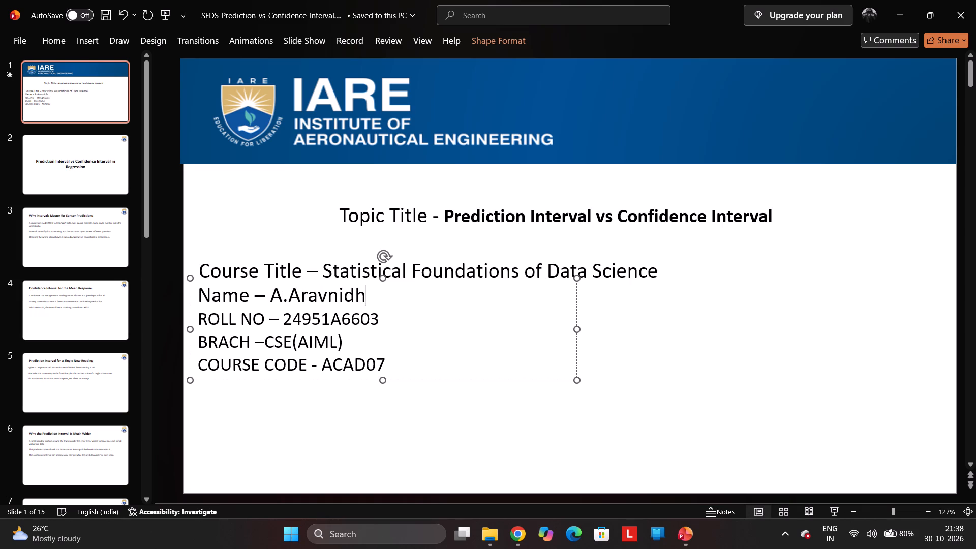
# Replace the last two digits of the roll number on the title slide with the student's own.
pyautogui.click(377, 312)
pyautogui.press('BackSpace')
pyautogui.press('BackSpace')
pyautogui.write('18')
# Switch to the AAT-II portal in Chrome, get the ACAD07 assignment question and copy its full text.
pyautogui.hotkey('alt', 'Tab')
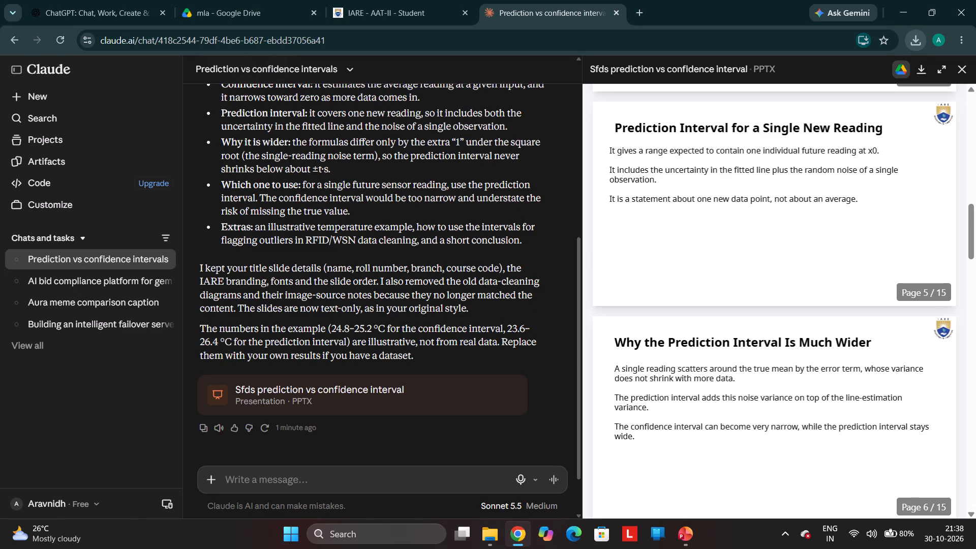
pyautogui.click(374, 0)
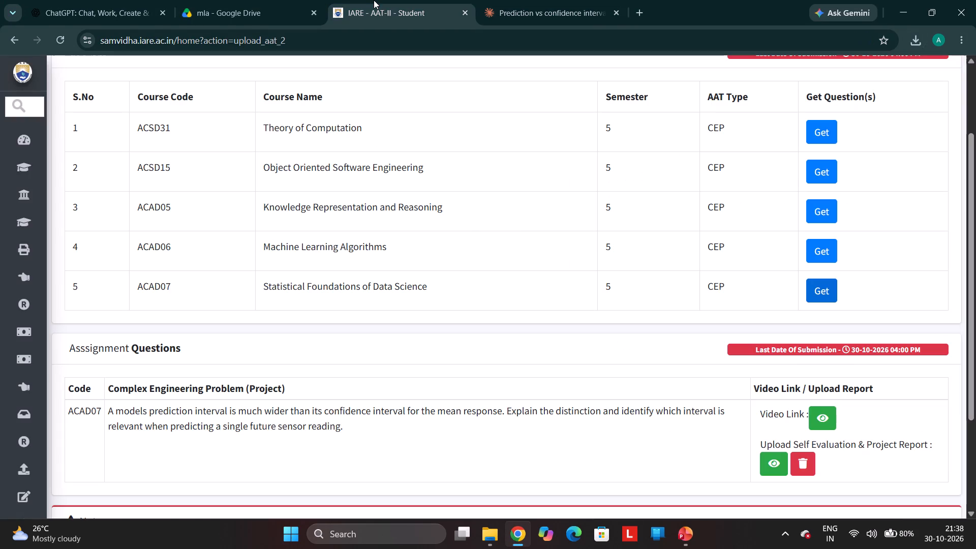
pyautogui.click(812, 291)
pyautogui.click(472, 360)
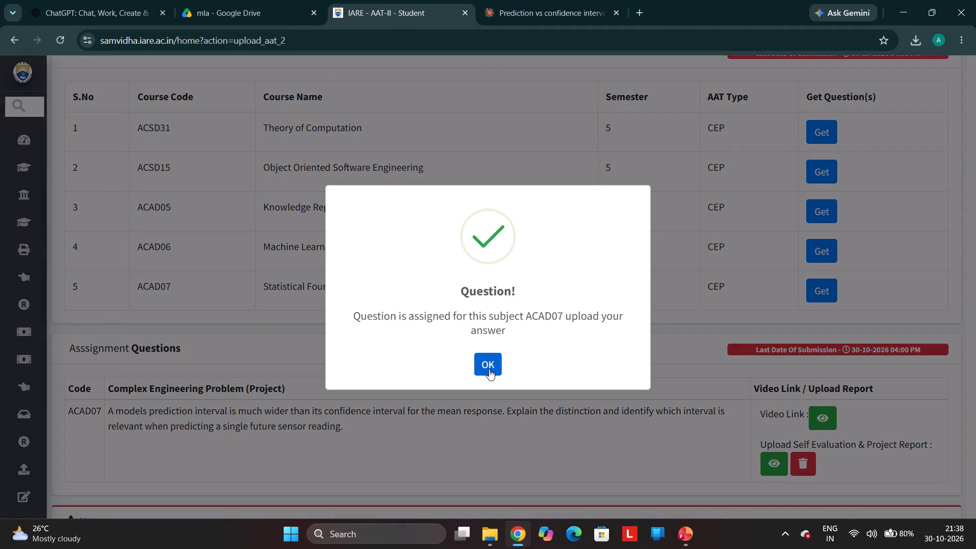
pyautogui.click(489, 369)
pyautogui.moveTo(376, 433); pyautogui.dragTo(167, 428)
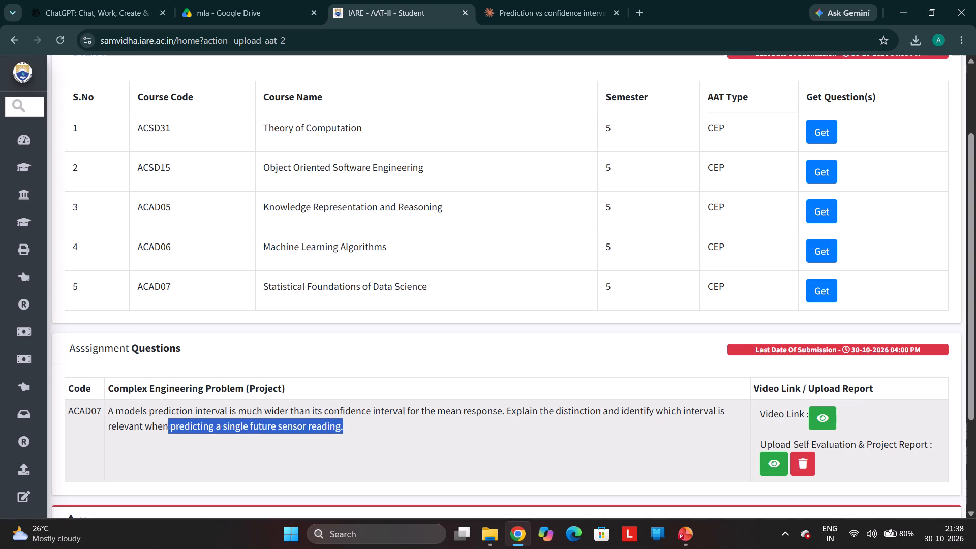
pyautogui.moveTo(167, 428); pyautogui.dragTo(107, 409)
pyautogui.hotkey('ctrl', 'c')
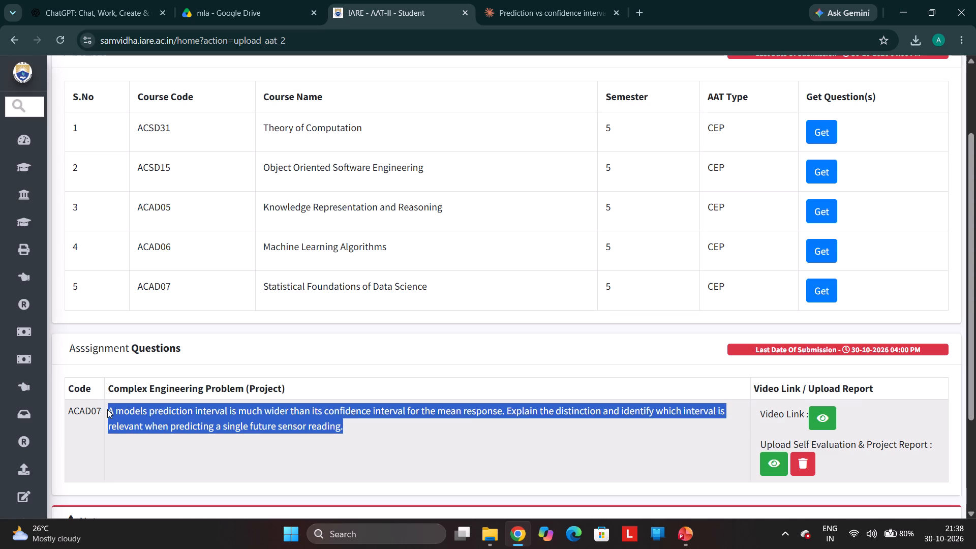
# Back in PowerPoint, replace the title slide's topic "Prediction Interval vs Confidence Interval" with the copied ACAD07 question.
pyautogui.hotkey('alt', 'Tab')
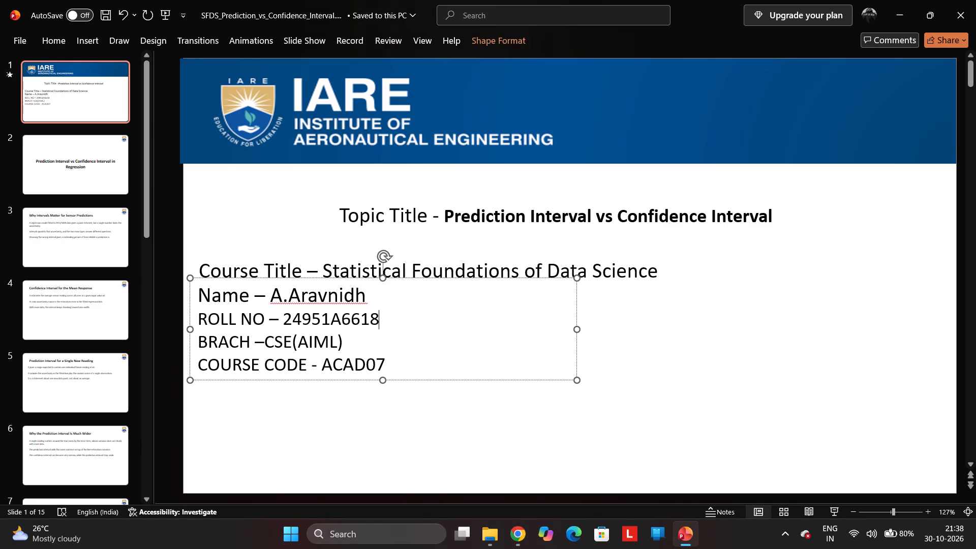
pyautogui.click(631, 231)
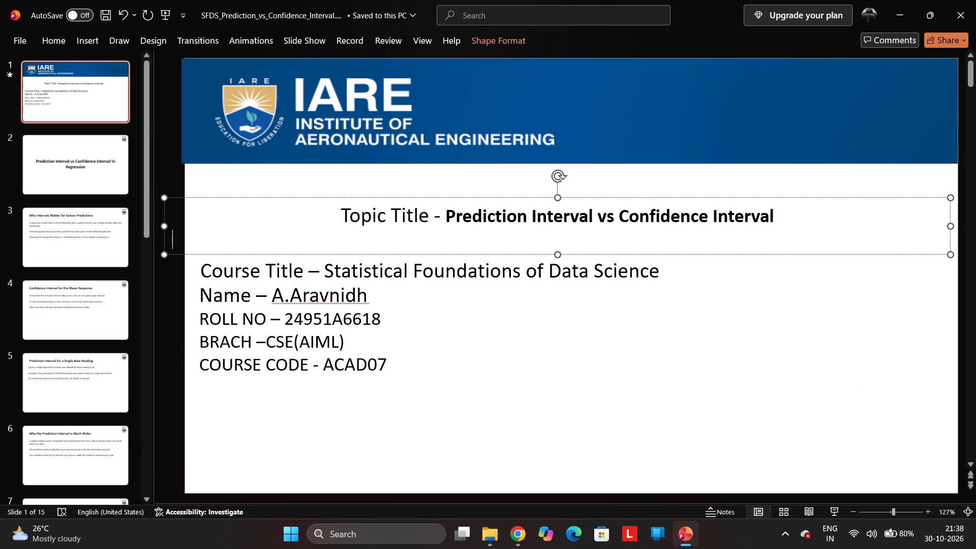
pyautogui.click(784, 218)
pyautogui.click(777, 215)
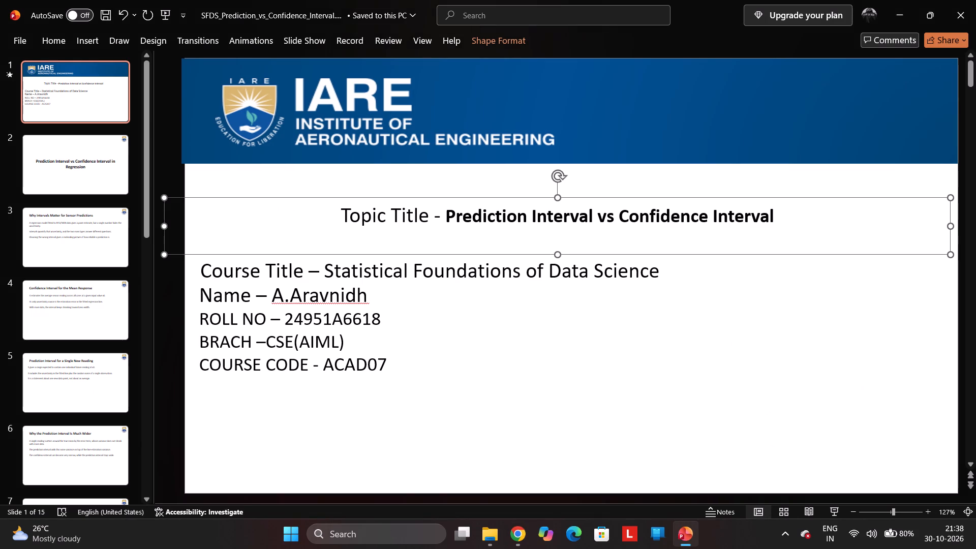
pyautogui.click(777, 215)
pyautogui.click(766, 213)
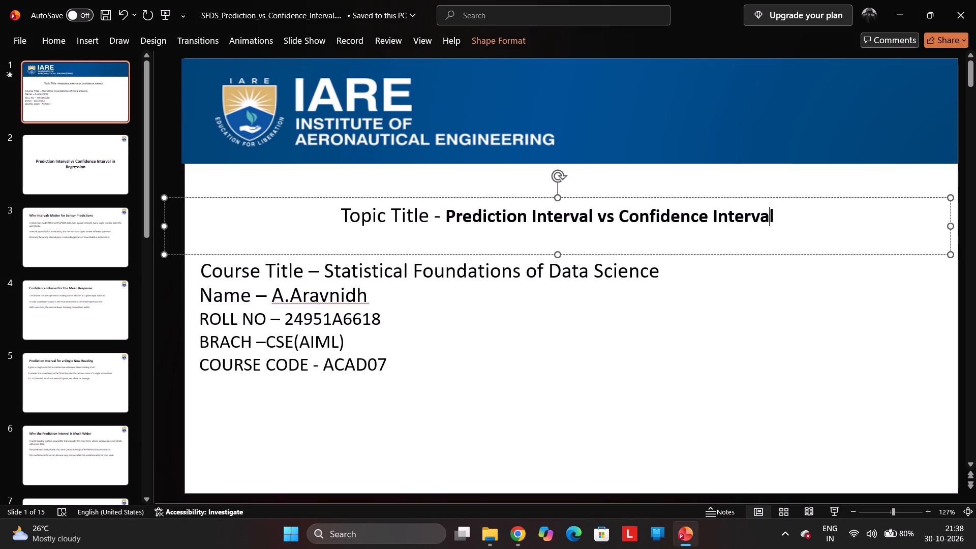
pyautogui.press('Right')
pyautogui.press('BackSpace')
pyautogui.press('BackSpace')
pyautogui.press('BackSpace')
pyautogui.press('BackSpace')
pyautogui.press('BackSpace')
pyautogui.press('BackSpace')
pyautogui.press('BackSpace')
pyautogui.press('BackSpace')
pyautogui.press('BackSpace')
pyautogui.press('BackSpace')
pyautogui.press('BackSpace')
pyautogui.press('BackSpace')
pyautogui.press('BackSpace')
pyautogui.press('BackSpace')
pyautogui.press('BackSpace')
pyautogui.press('BackSpace')
pyautogui.press('BackSpace')
pyautogui.press('BackSpace')
pyautogui.press('BackSpace')
pyautogui.press('BackSpace')
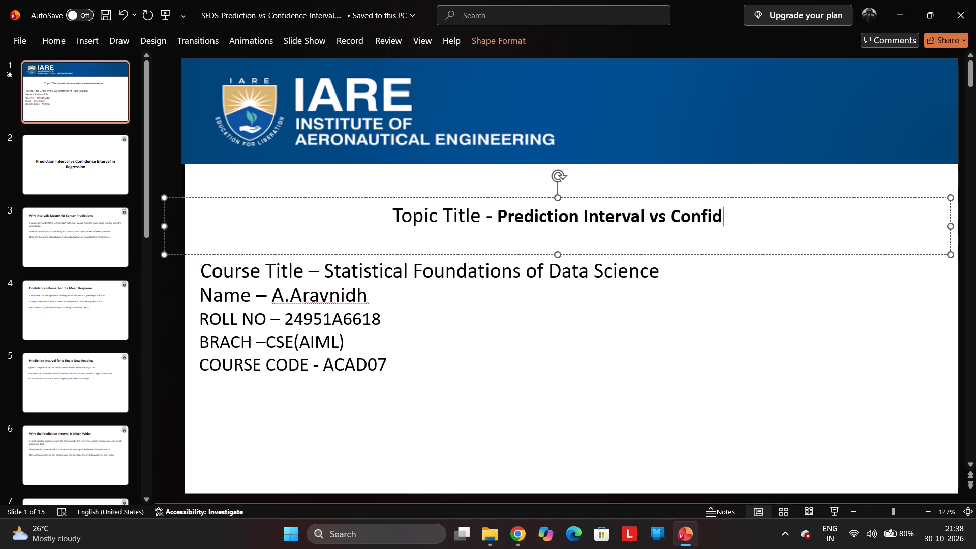
pyautogui.press('BackSpace')
pyautogui.press('BackSpace')
pyautogui.press('BackSpace')
pyautogui.press('BackSpace')
pyautogui.press('BackSpace')
pyautogui.press('BackSpace')
pyautogui.press('BackSpace')
pyautogui.press('BackSpace')
pyautogui.press('BackSpace')
pyautogui.press('BackSpace')
pyautogui.press('BackSpace')
pyautogui.press('BackSpace')
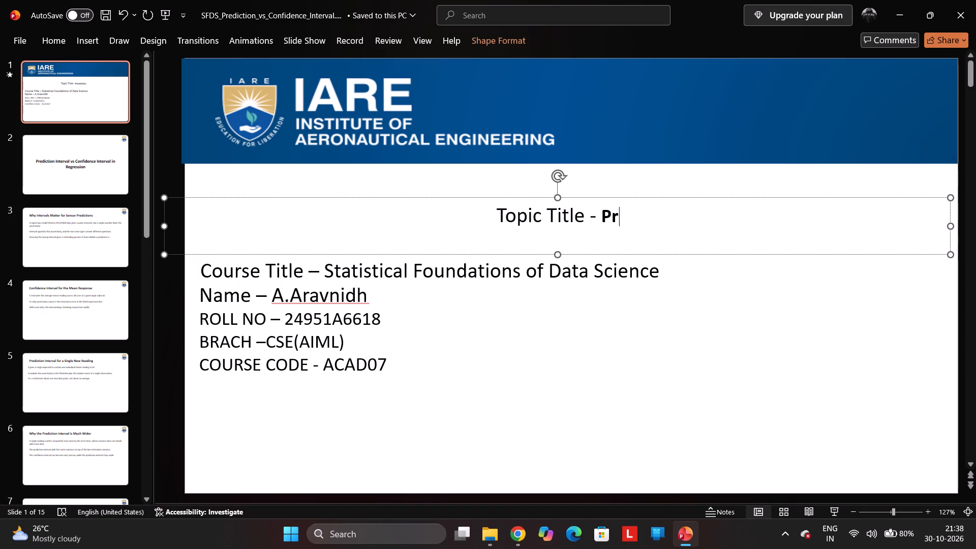
pyautogui.press('BackSpace')
pyautogui.press('BackSpace')
pyautogui.hotkey('ctrl', 'v')
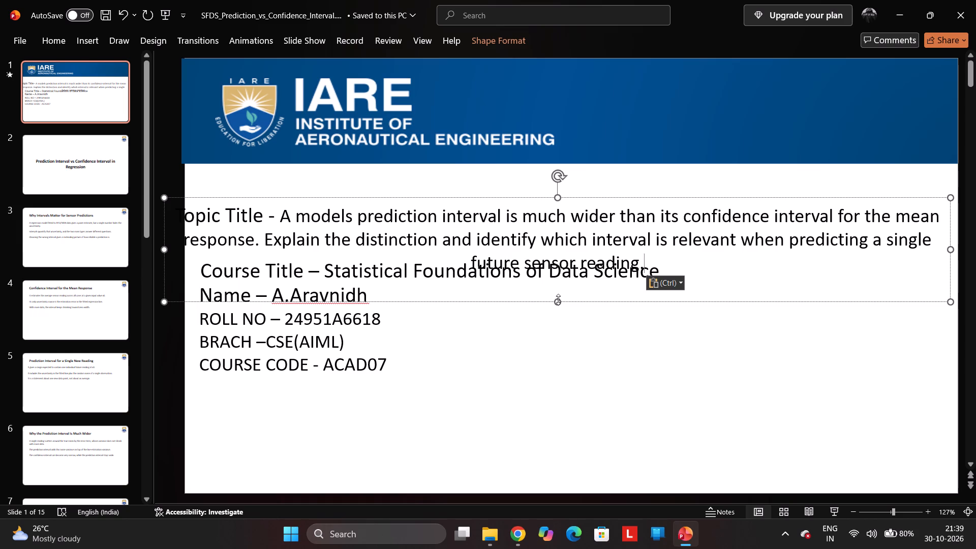
# Move the topic title text box up so its text clears the Course Title line.
pyautogui.moveTo(556, 302); pyautogui.dragTo(556, 269)
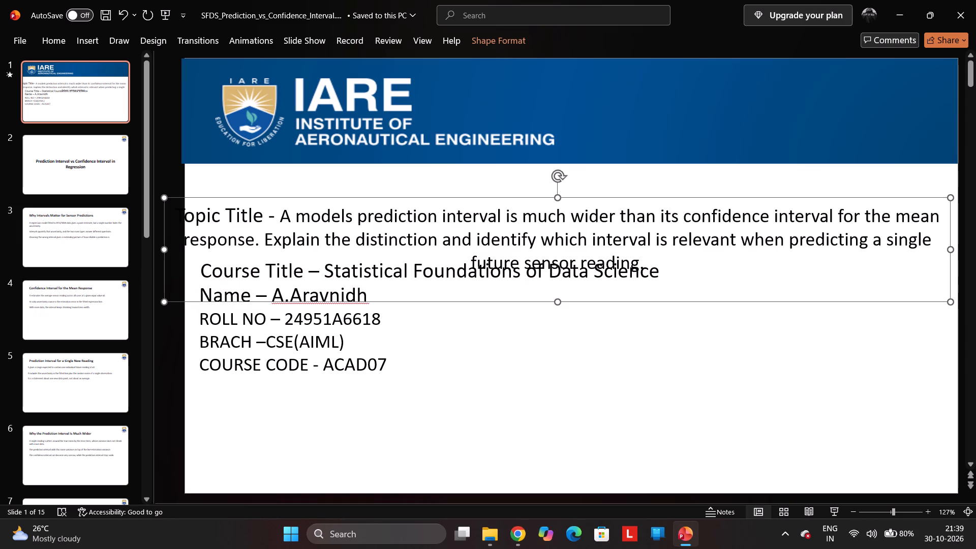
pyautogui.moveTo(575, 235); pyautogui.dragTo(574, 207)
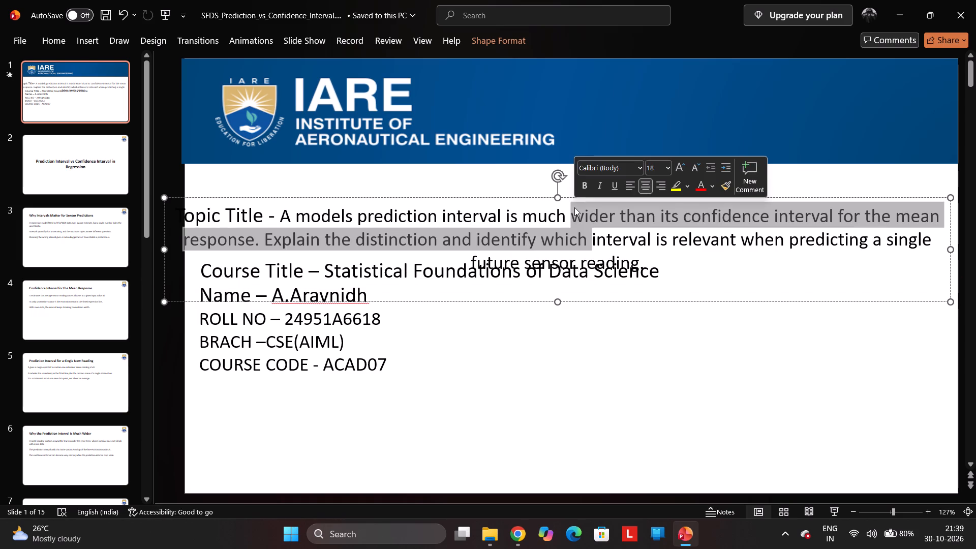
pyautogui.moveTo(558, 204); pyautogui.dragTo(558, 198)
pyautogui.click(558, 198)
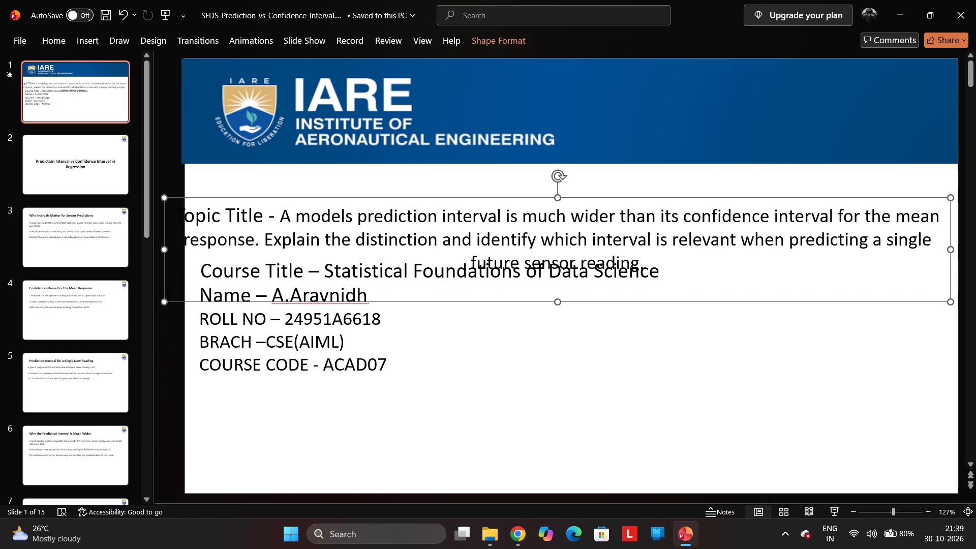
pyautogui.moveTo(570, 198); pyautogui.dragTo(572, 180)
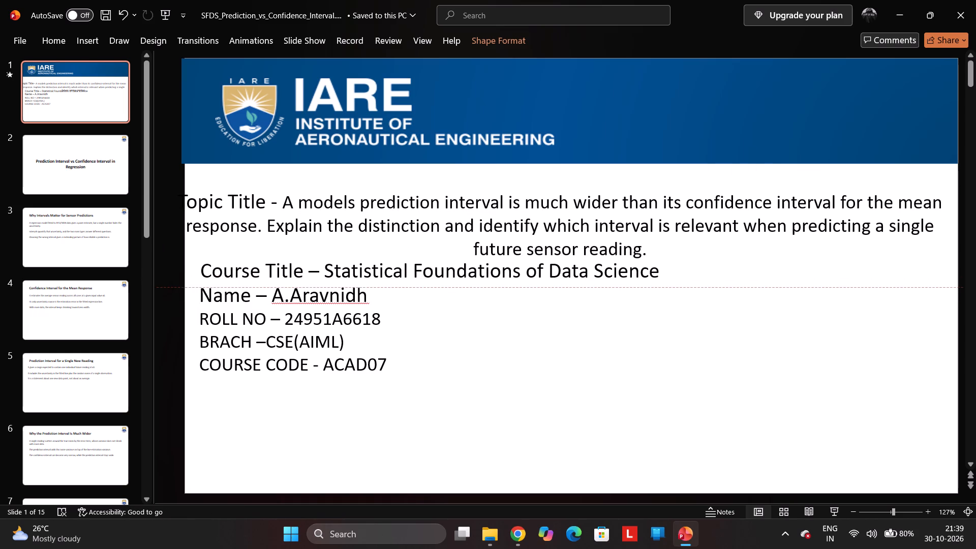
pyautogui.moveTo(572, 180); pyautogui.dragTo(573, 175)
# Set the question text after "Topic Title -" to font size 12.
pyautogui.moveTo(647, 235); pyautogui.dragTo(295, 204)
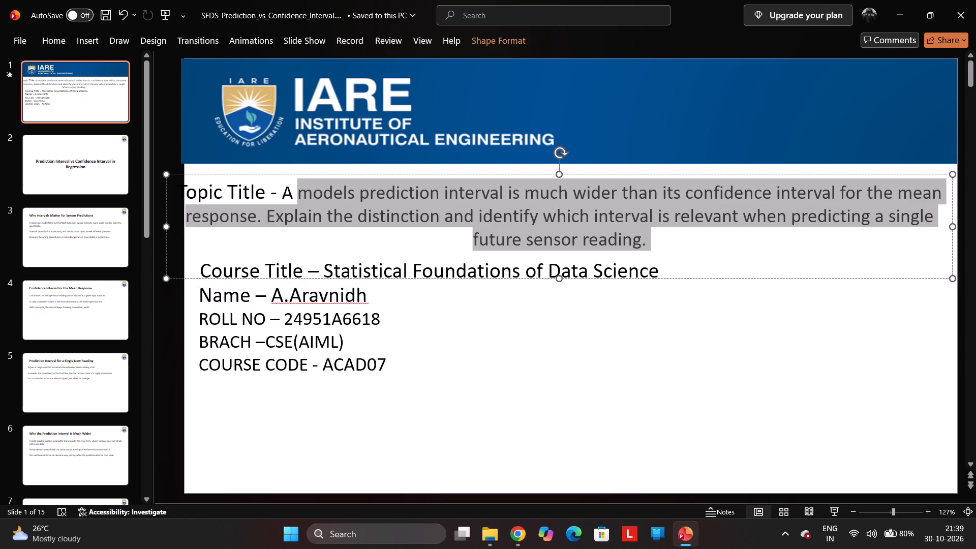
pyautogui.moveTo(295, 204); pyautogui.dragTo(289, 197)
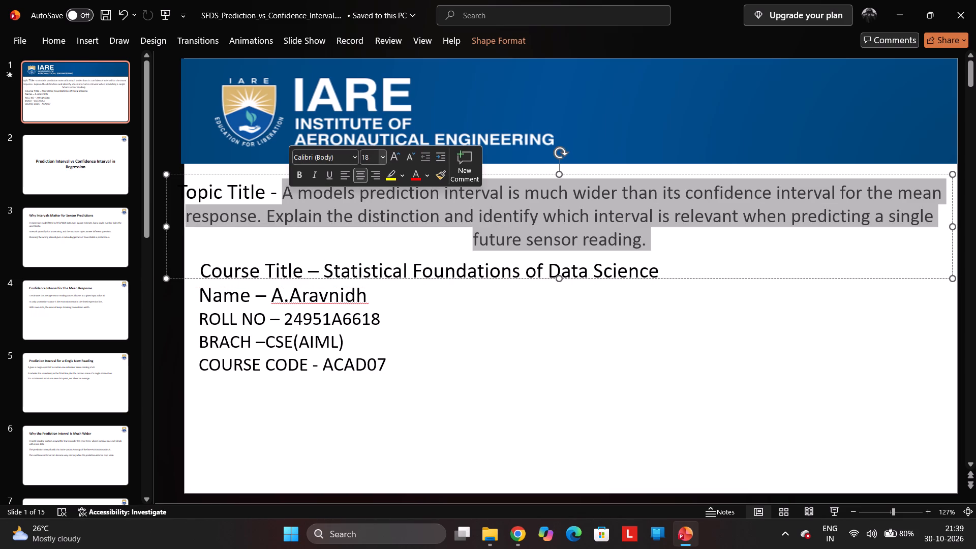
pyautogui.click(383, 156)
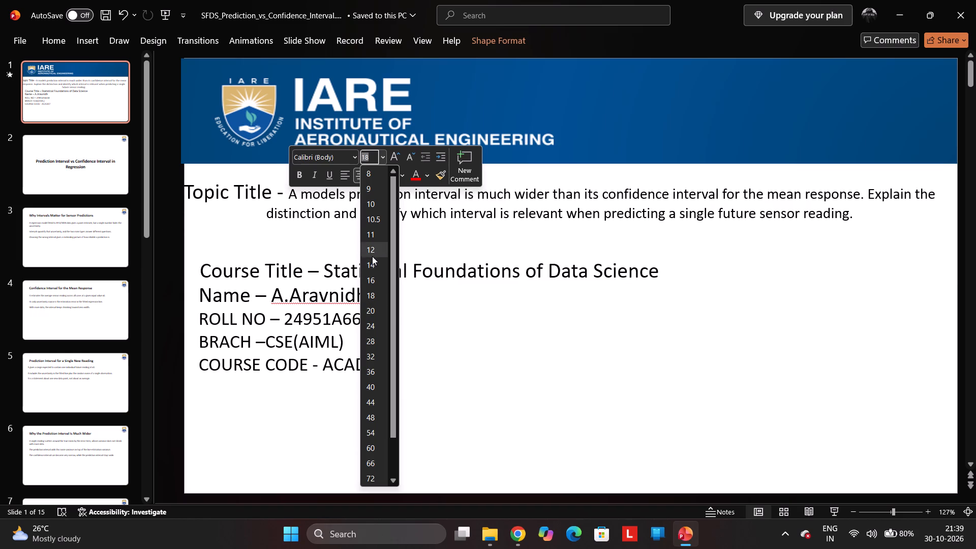
pyautogui.click(372, 256)
pyautogui.click(391, 256)
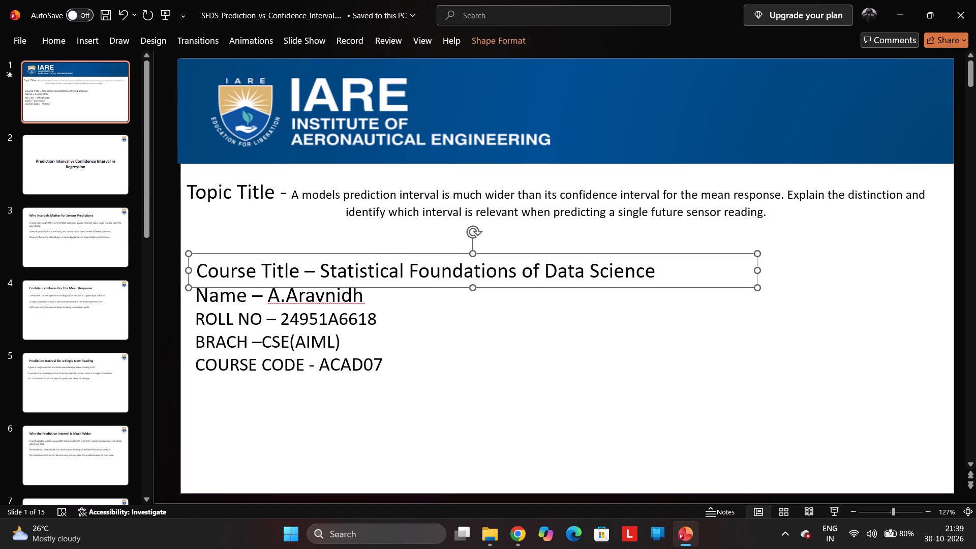
# Make the question text in the topic title bold and set its font to Times New Roman.
pyautogui.click(384, 225)
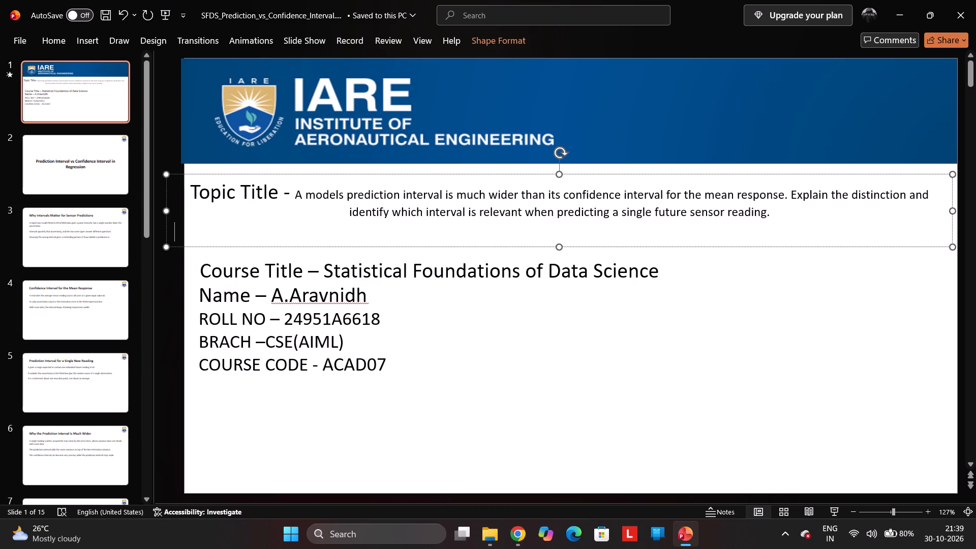
pyautogui.moveTo(779, 216); pyautogui.dragTo(299, 199)
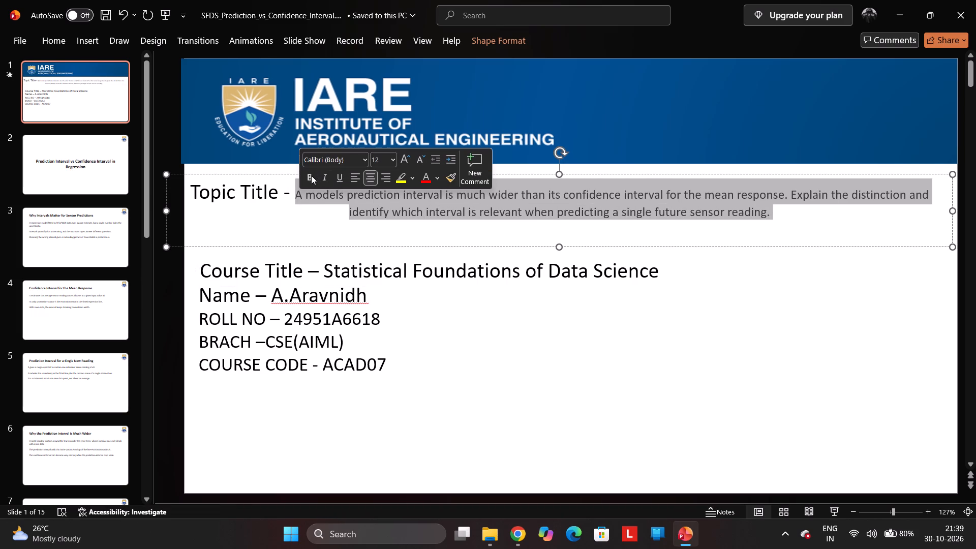
pyautogui.click(310, 176)
pyautogui.click(335, 163)
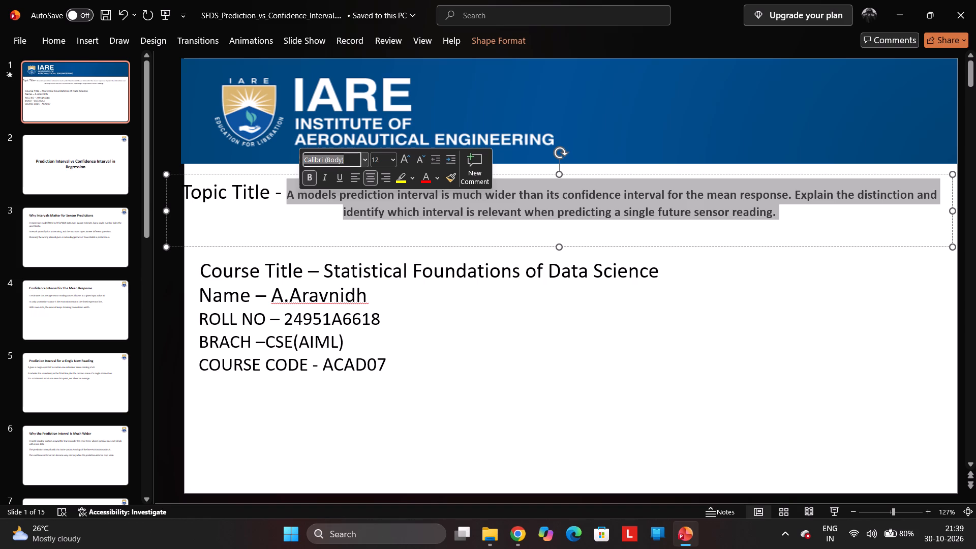
pyautogui.write('tim')
pyautogui.press('Return')
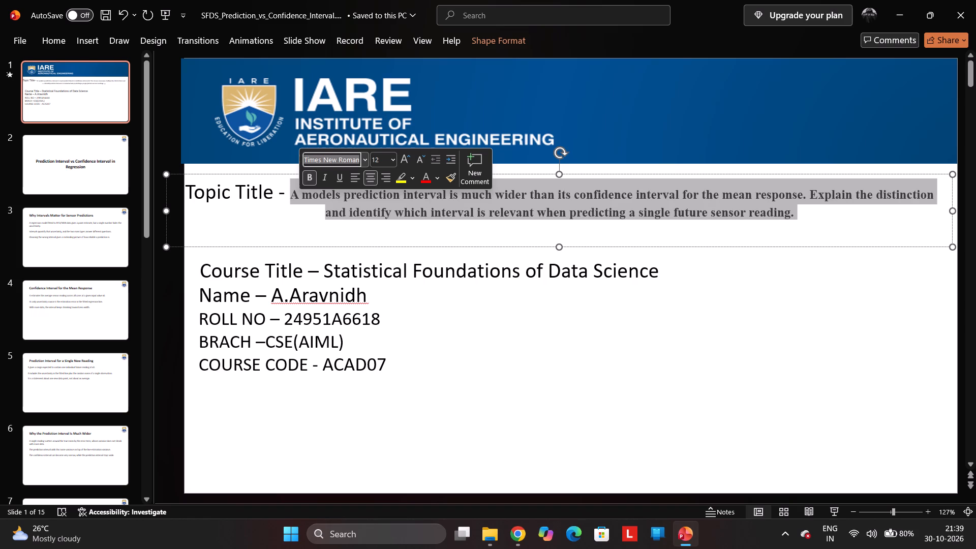
pyautogui.click(670, 230)
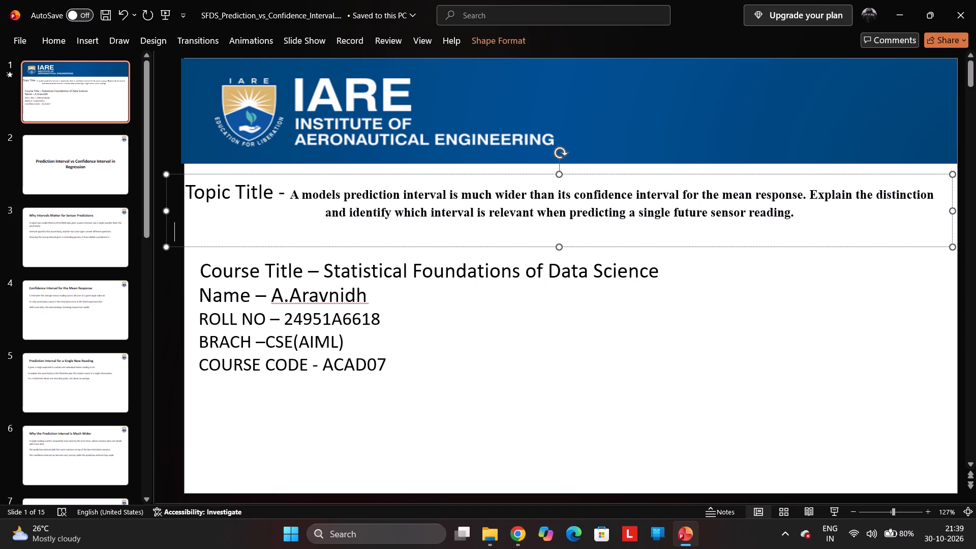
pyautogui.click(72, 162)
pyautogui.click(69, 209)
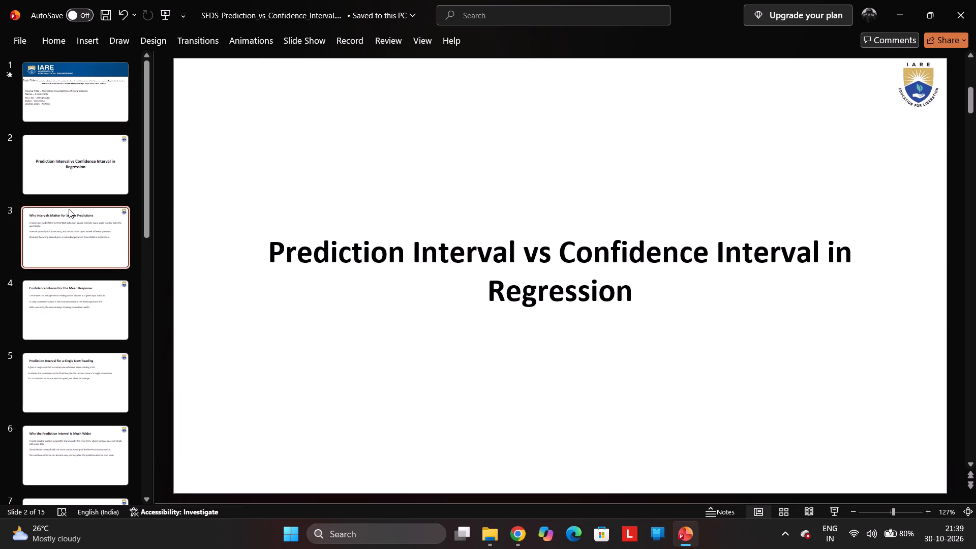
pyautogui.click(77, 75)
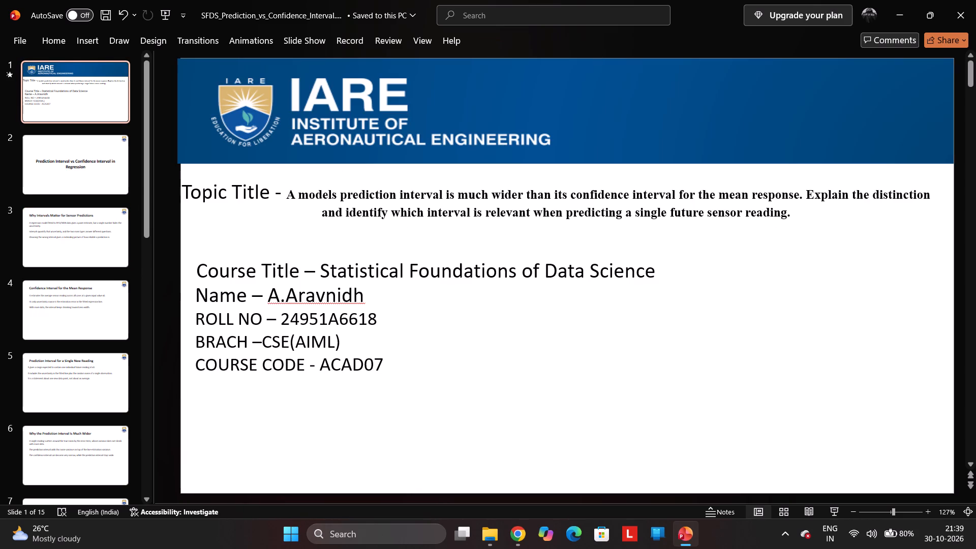
# Open the recording view from the beginning of the presentation and play part of the title slide's existing recording.
pyautogui.click(348, 43)
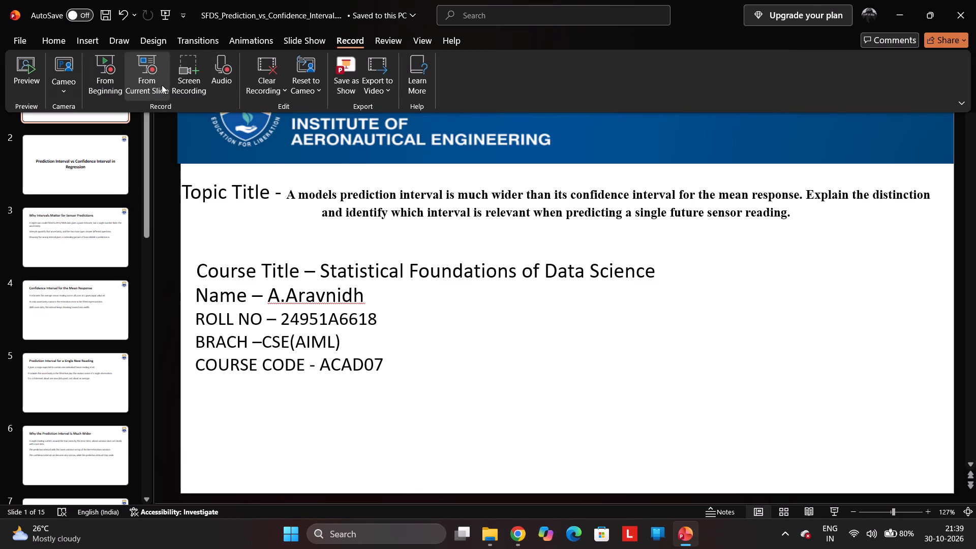
pyautogui.click(99, 77)
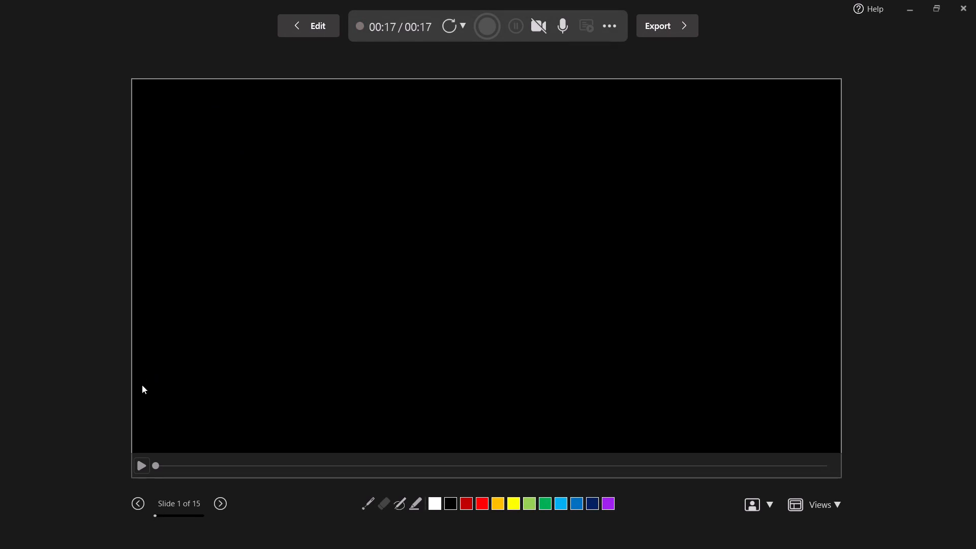
pyautogui.click(142, 465)
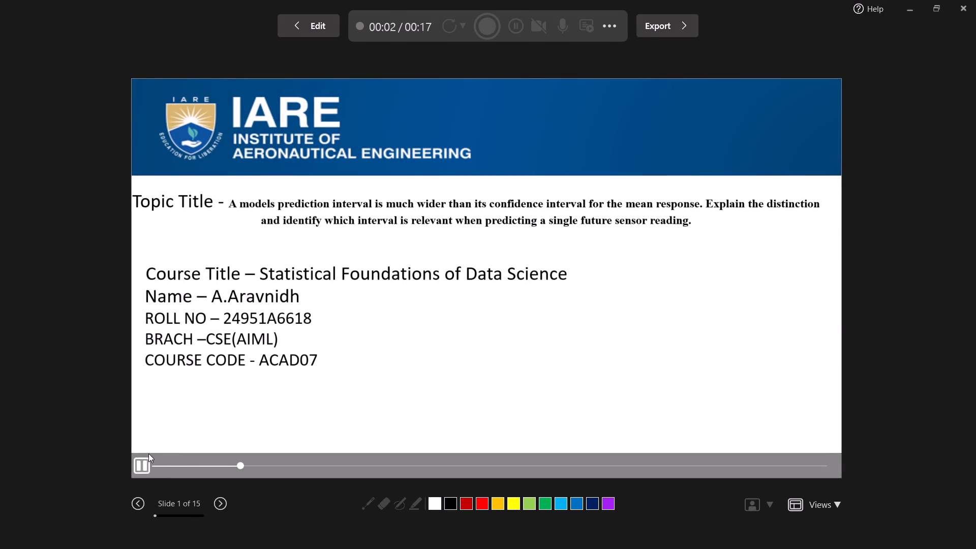
pyautogui.click(136, 468)
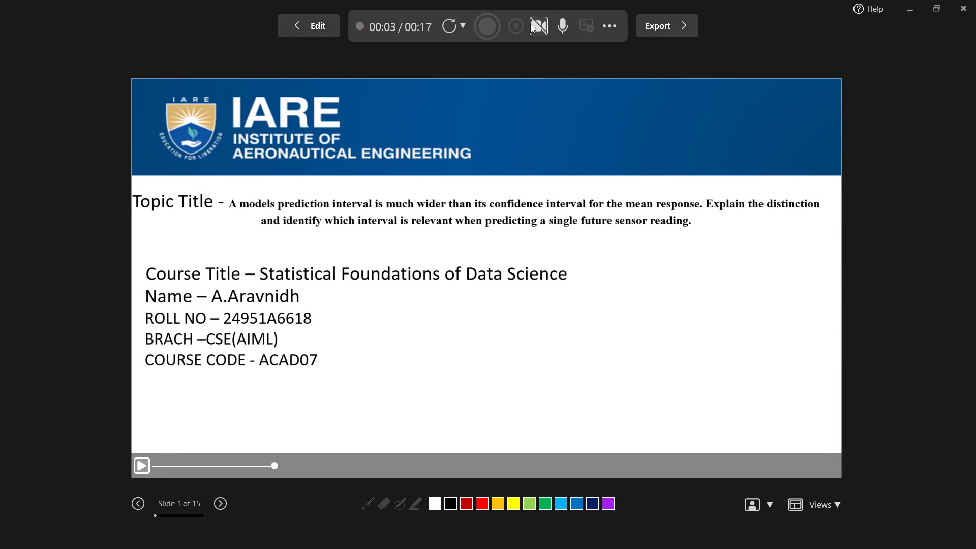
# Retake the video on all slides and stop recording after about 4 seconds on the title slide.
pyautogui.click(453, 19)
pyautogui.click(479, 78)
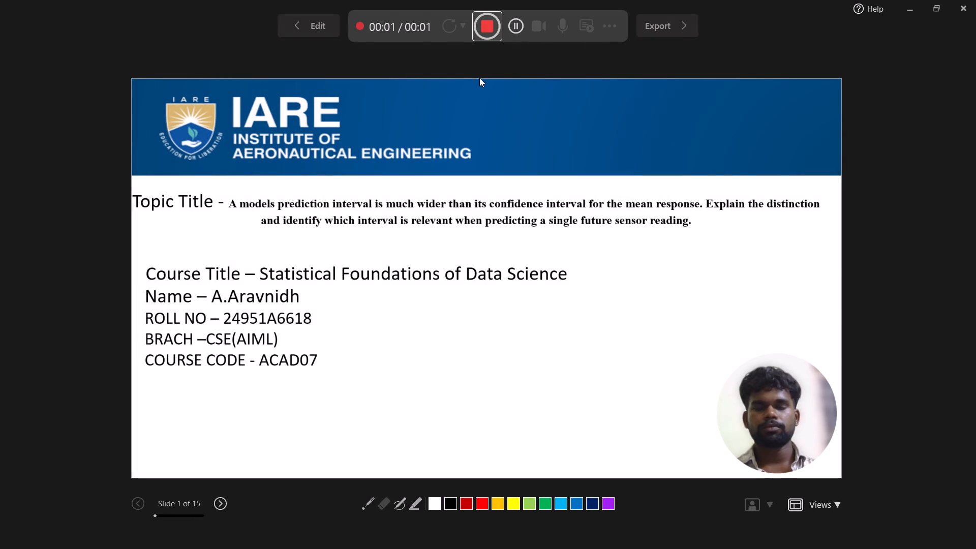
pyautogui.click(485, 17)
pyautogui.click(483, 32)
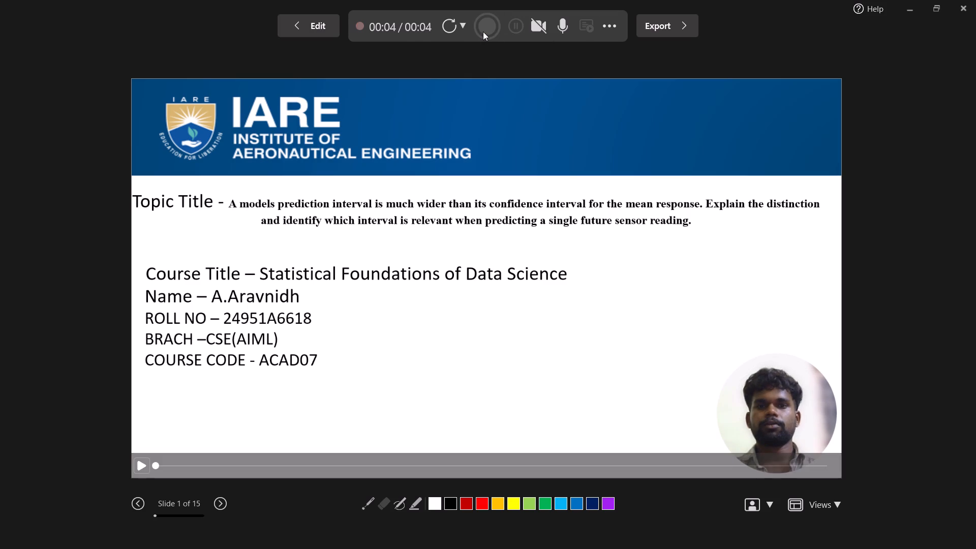
# Retake the video on all slides, narrating slides 1 to 3, and stop recording on "Why Intervals Matter for Sensor Predictions" after about 34 seconds.
pyautogui.click(462, 27)
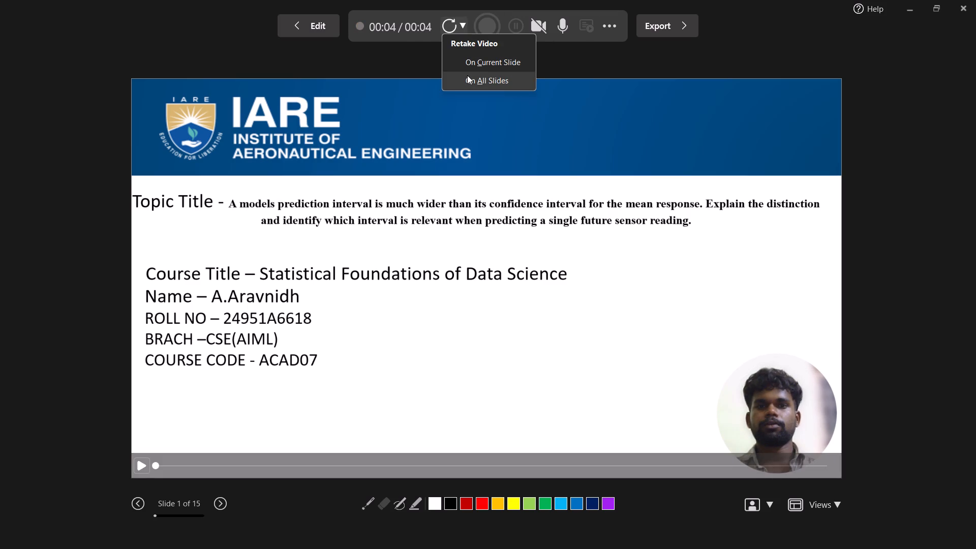
pyautogui.click(467, 75)
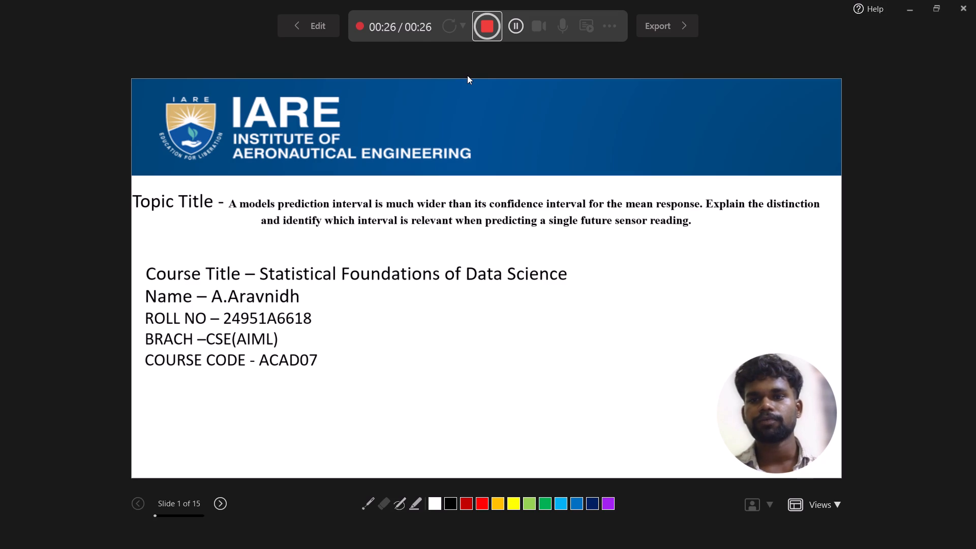
pyautogui.click(216, 504)
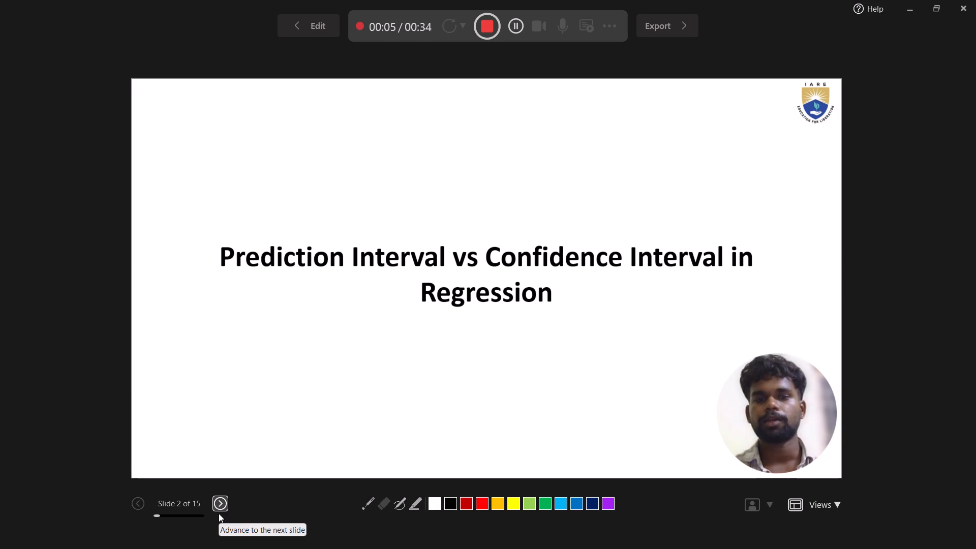
pyautogui.click(223, 498)
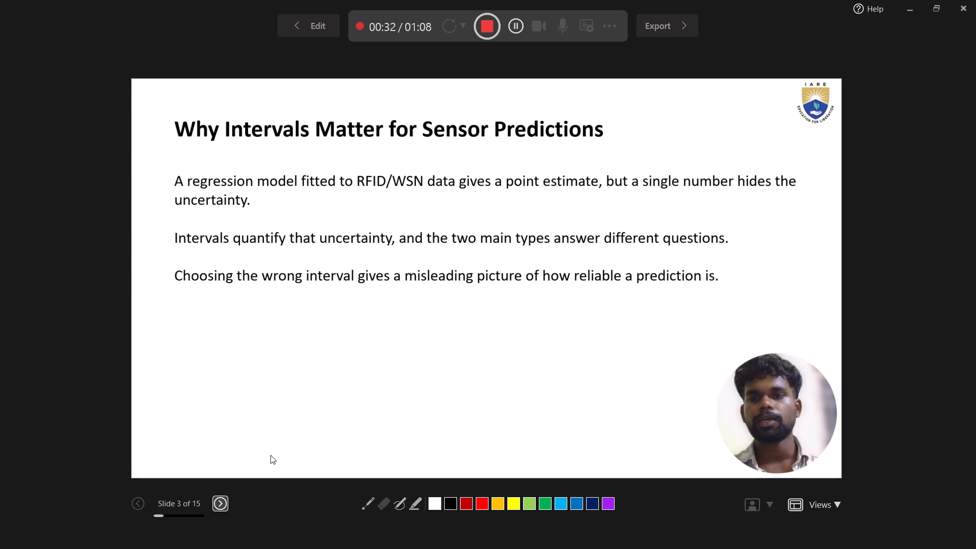
pyautogui.click(492, 28)
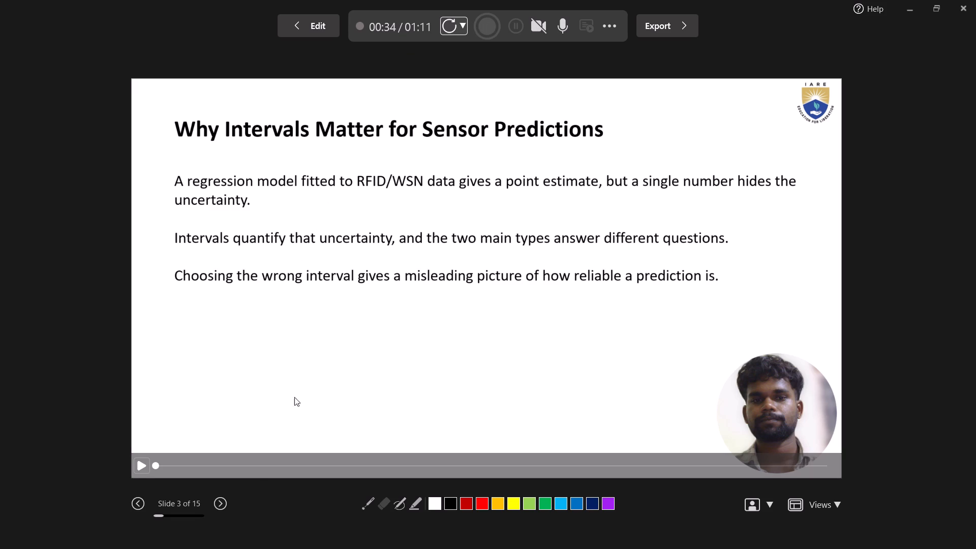
# Resume recording from slide 4, "Confidence Interval for the Mean Response", and narrate each slide through "The Two Formulas", advancing to slide 9.
pyautogui.click(218, 495)
pyautogui.click(218, 497)
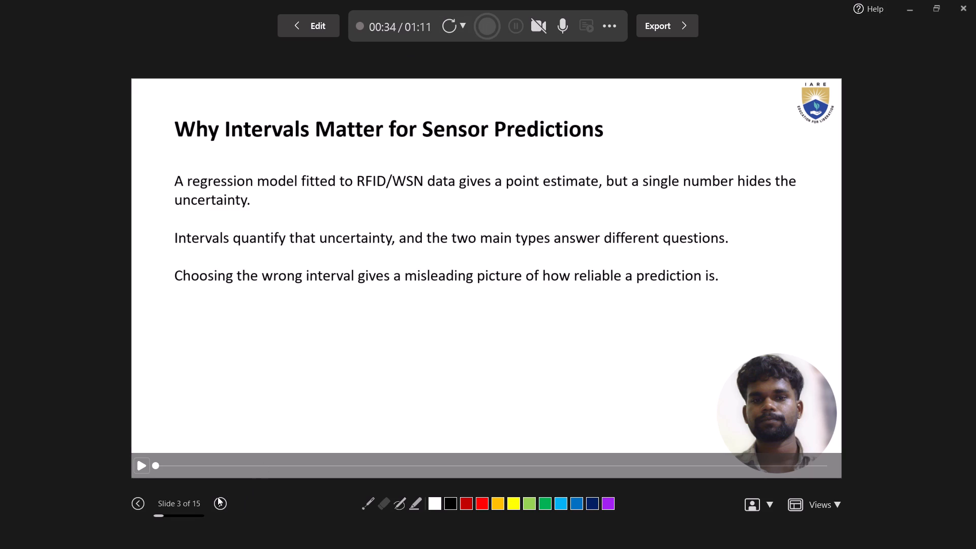
pyautogui.click(219, 498)
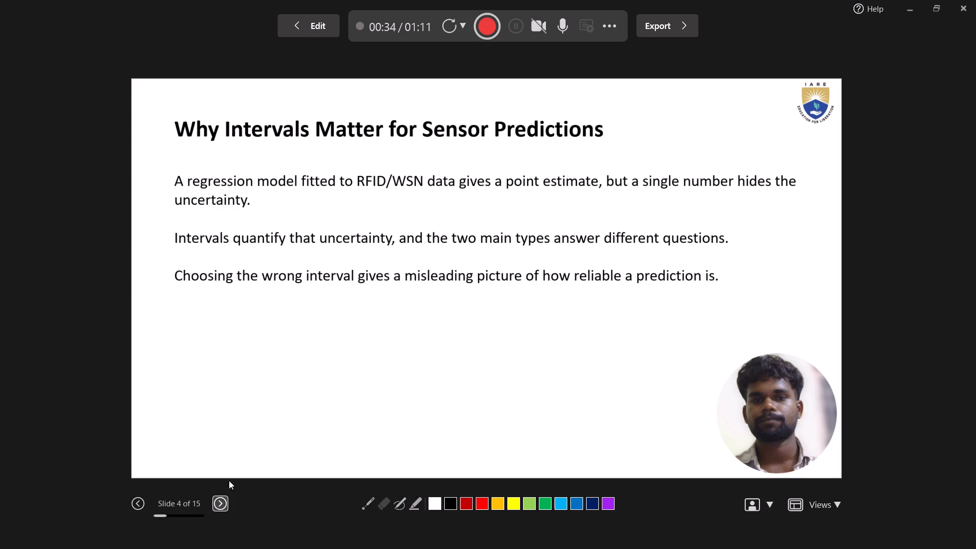
pyautogui.click(485, 23)
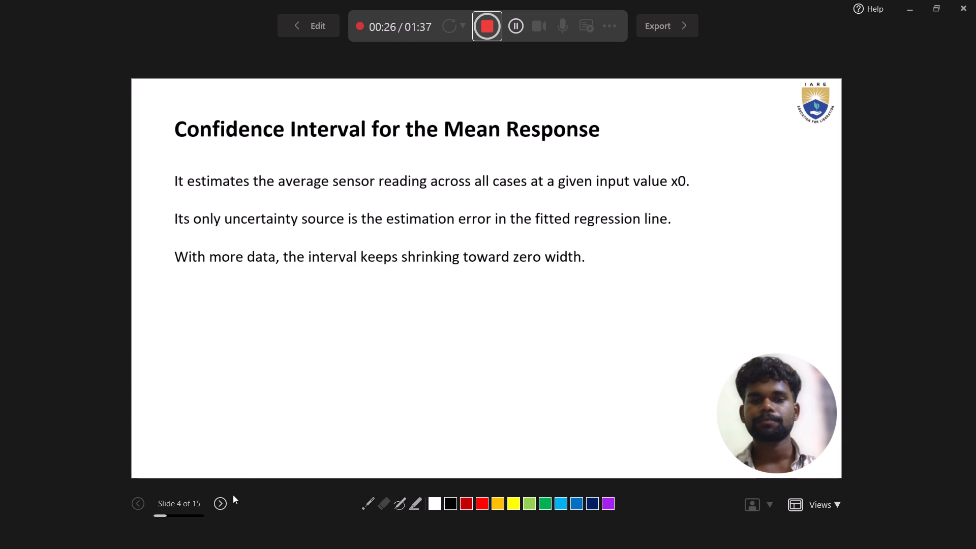
pyautogui.click(221, 502)
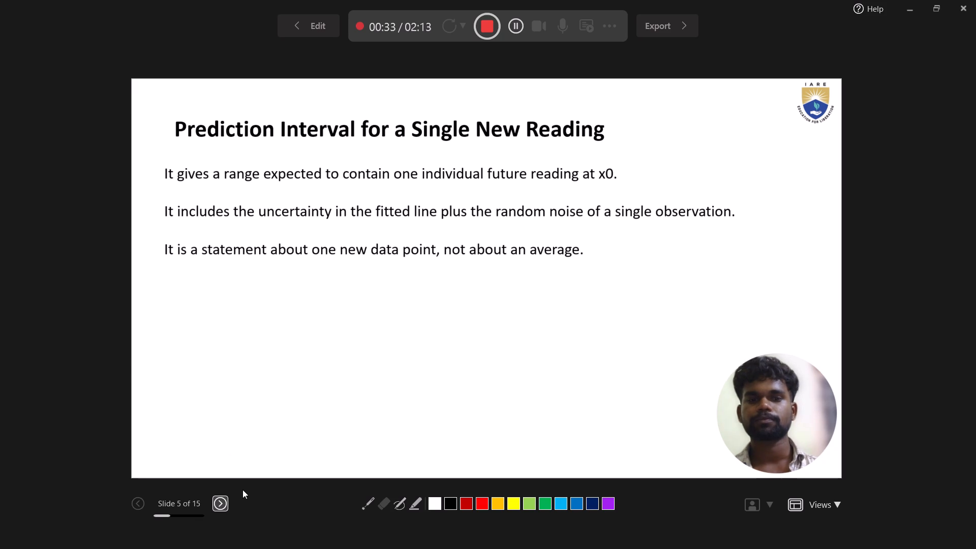
pyautogui.click(221, 501)
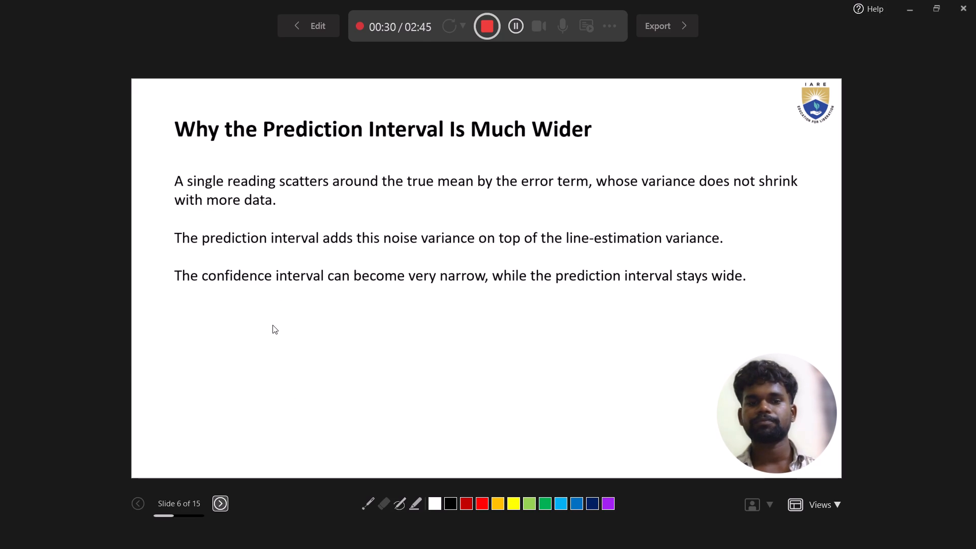
pyautogui.click(217, 498)
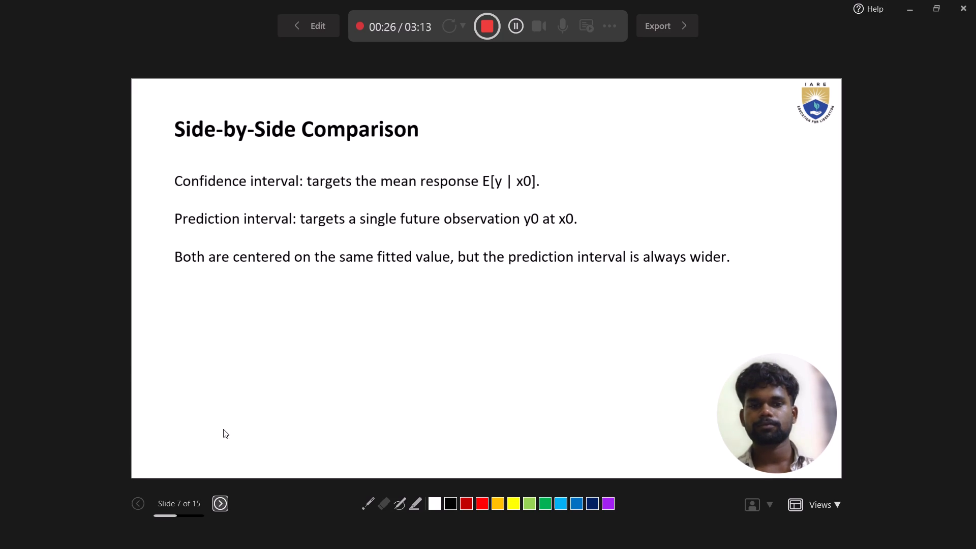
pyautogui.click(221, 505)
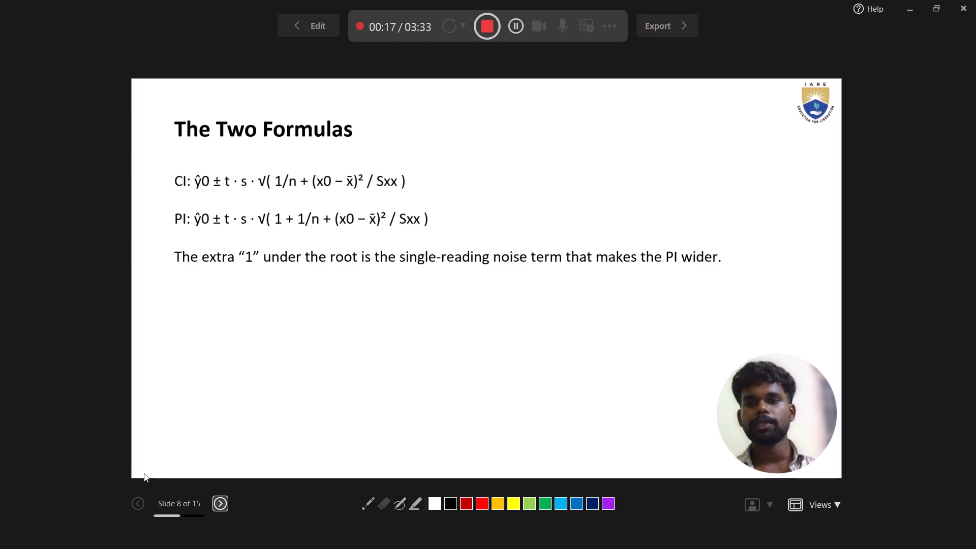
pyautogui.click(218, 500)
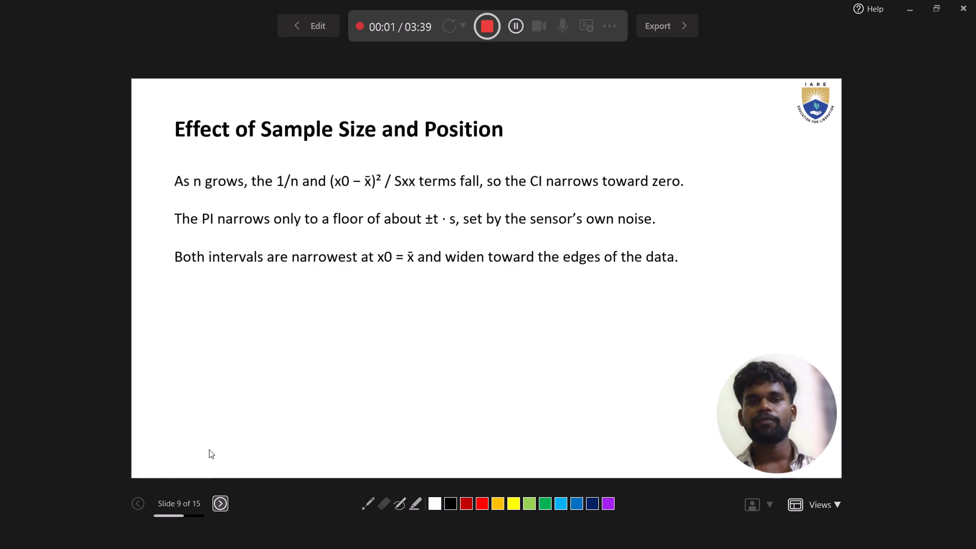
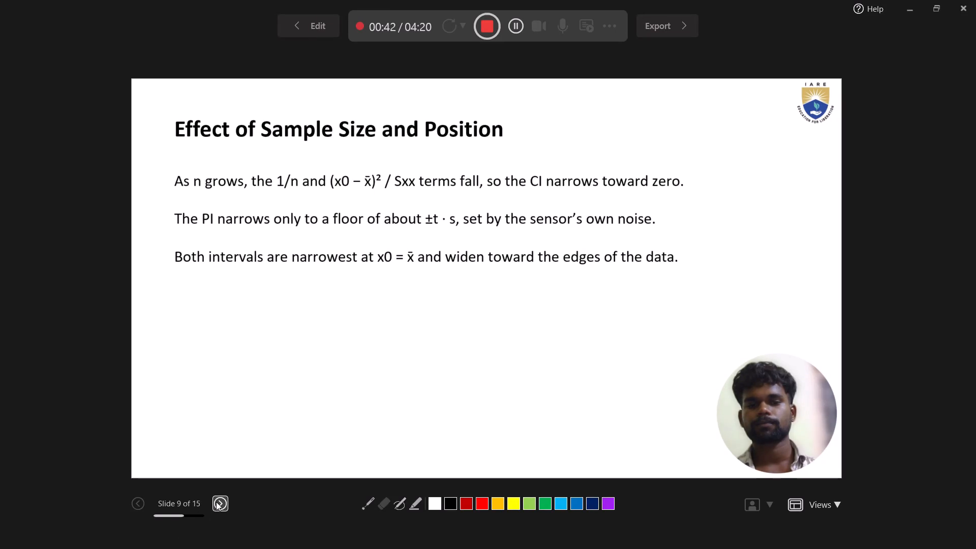
# Continue recording, narrating "Effect of Sample Size and Position" and "Which Interval for a Single Future Reading?", and advance to slide 11, "Illustrative Example".
pyautogui.click(216, 502)
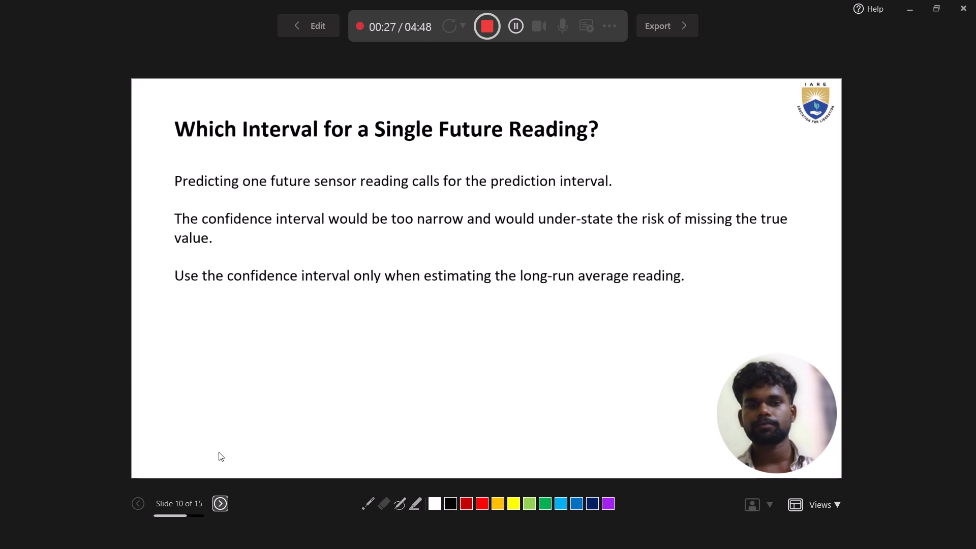
pyautogui.click(219, 507)
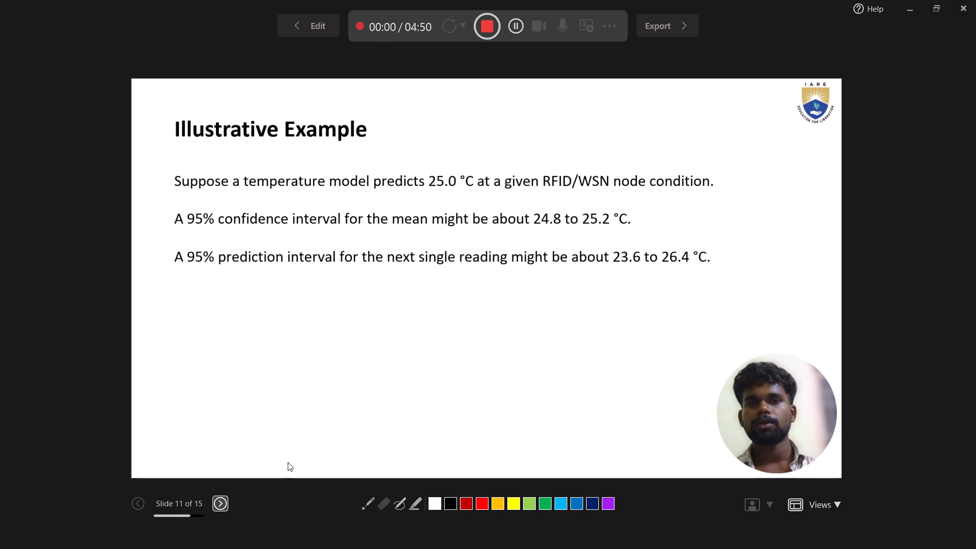
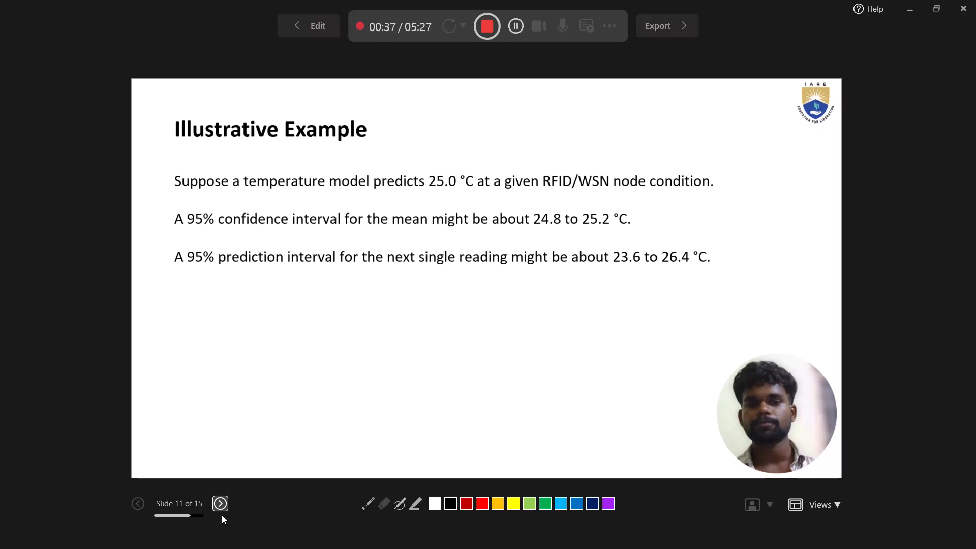
# Finish narrating "Illustrative Example" and advance the recording to slide 12, "Use in RFID and WSN Data Cleaning".
pyautogui.click(220, 504)
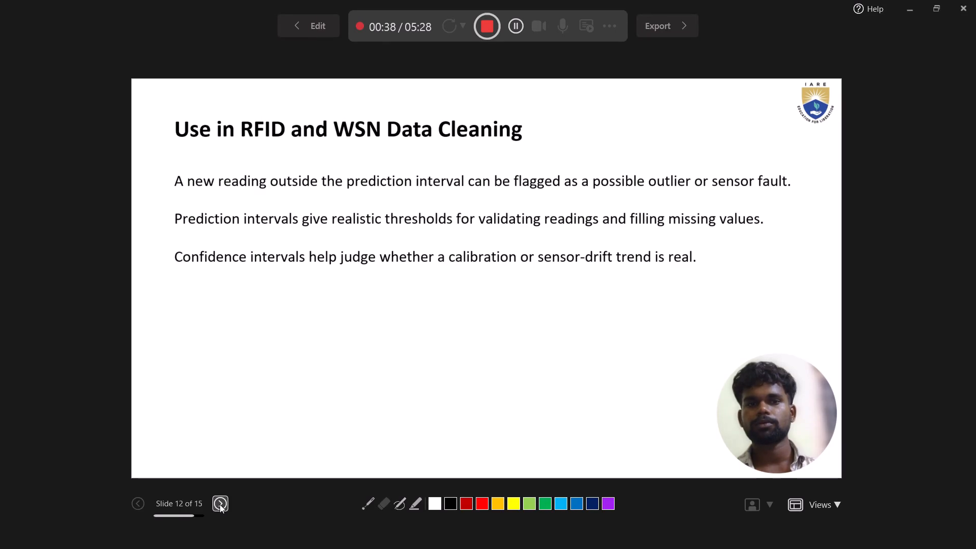
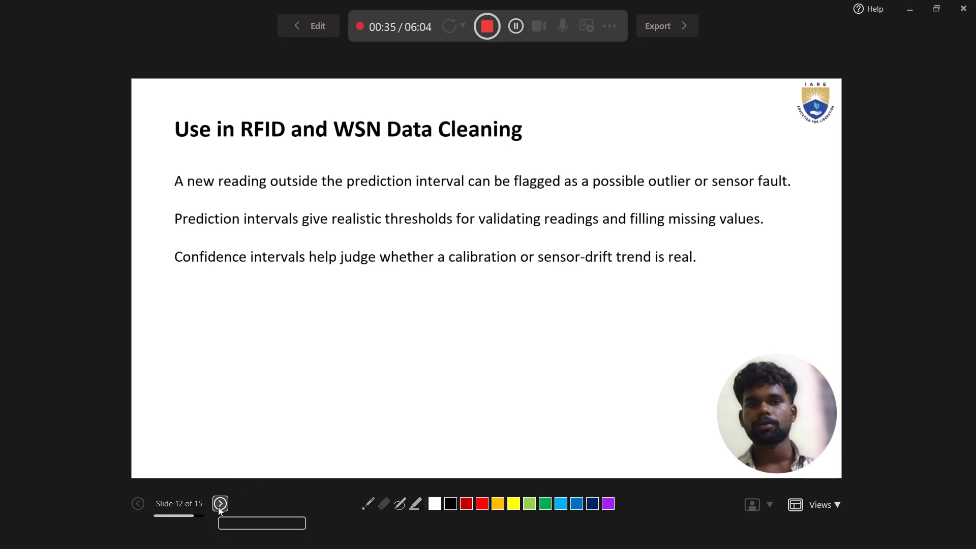
# Finish narrating "Use in RFID and WSN Data Cleaning" and advance the recording to slide 13, "Tools for Computing Intervals".
pyautogui.click(218, 507)
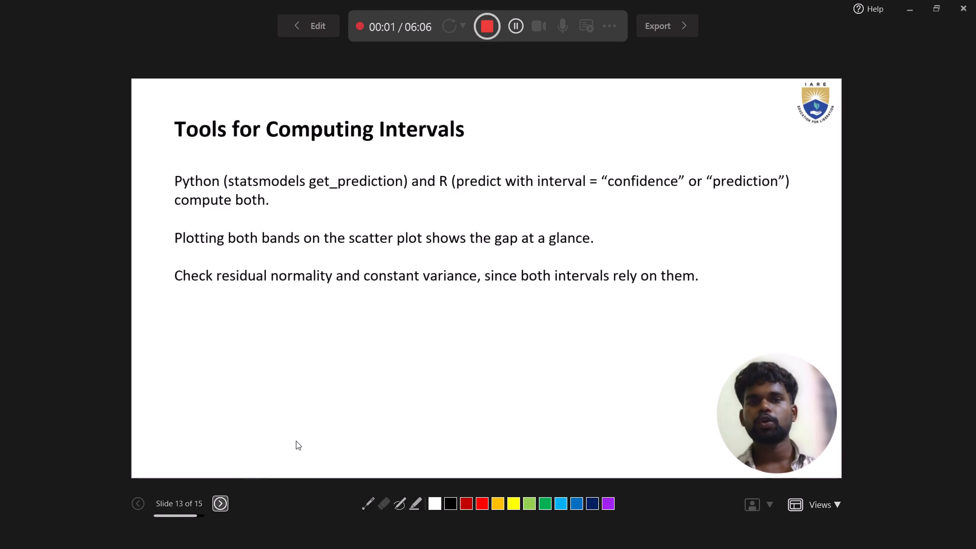
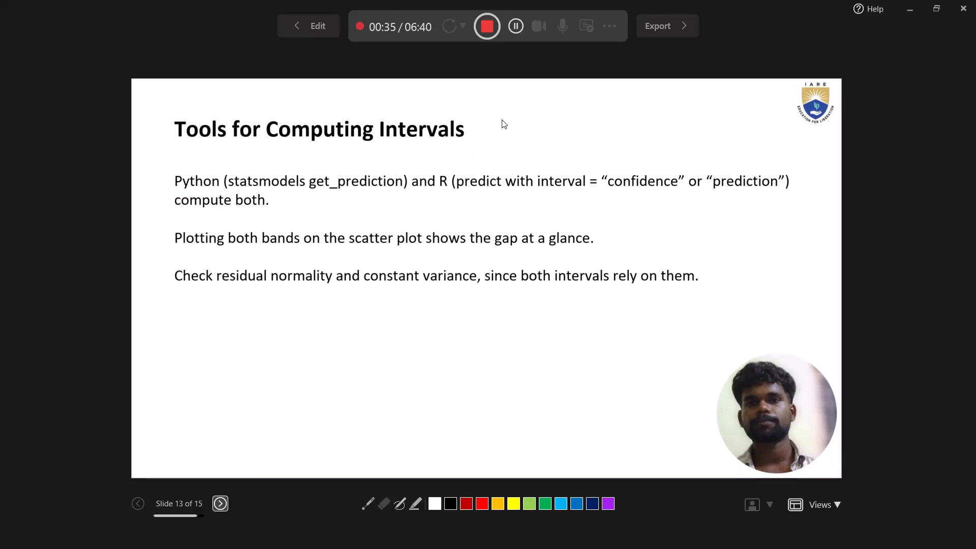
# Pause and resume the recording on "Tools for Computing Intervals", then advance it to slide 14, "Conclusion".
pyautogui.click(520, 26)
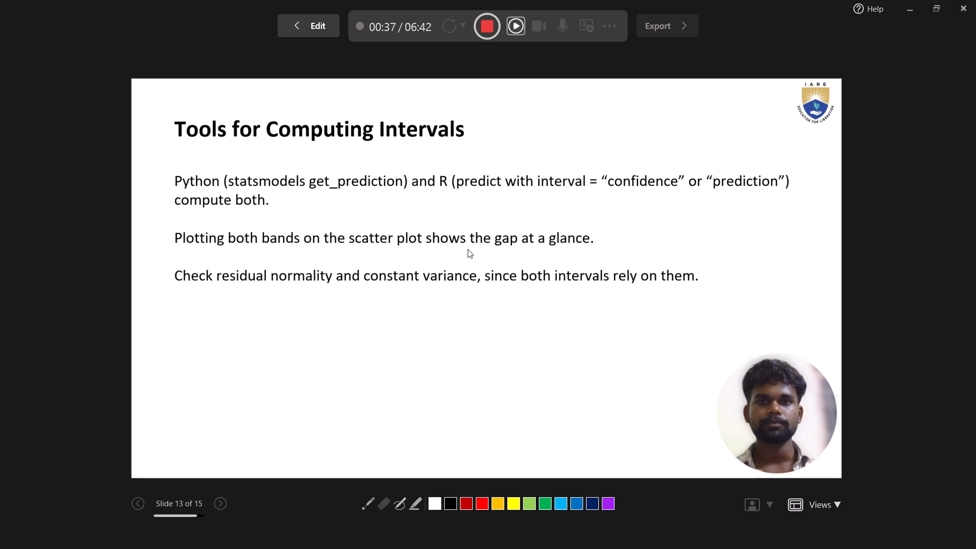
pyautogui.click(518, 21)
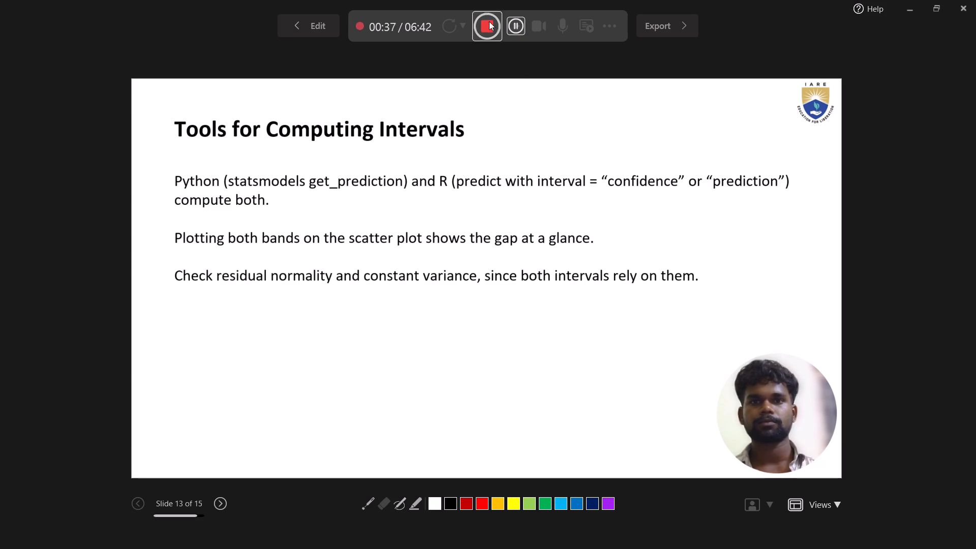
pyautogui.click(222, 506)
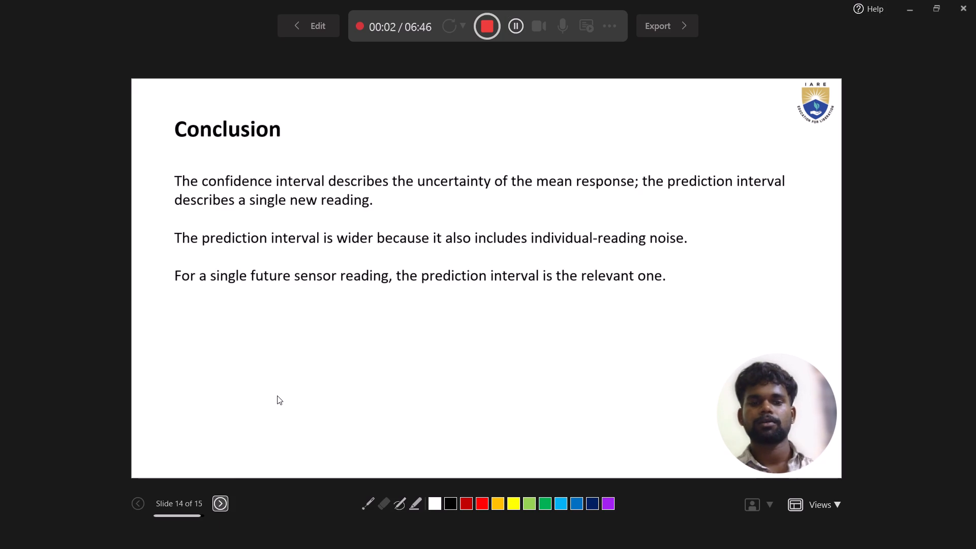
# Stop the take on the "Conclusion" slide and retake the video on the current slide only, pausing briefly before continuing the new recording.
pyautogui.click(515, 19)
pyautogui.hscroll(2, 371, 196)
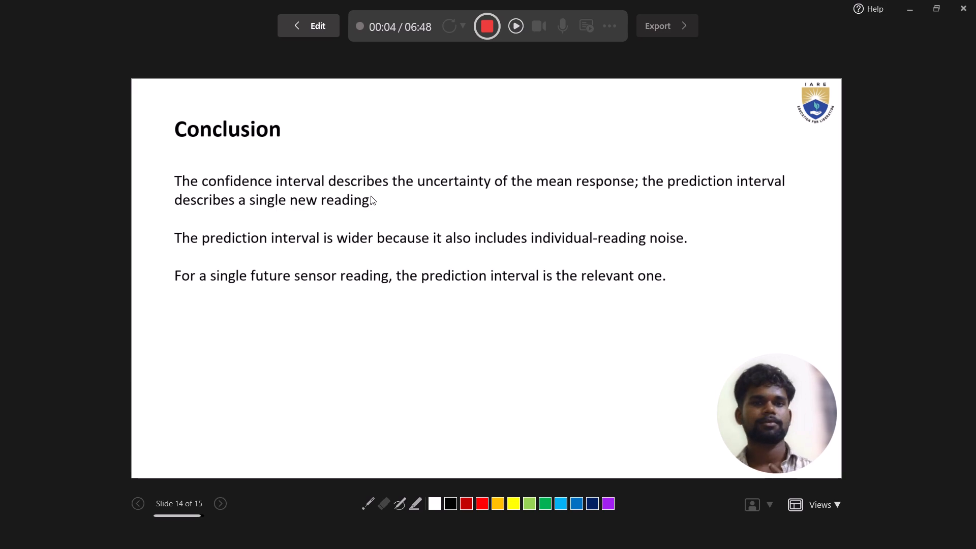
pyautogui.click(478, 29)
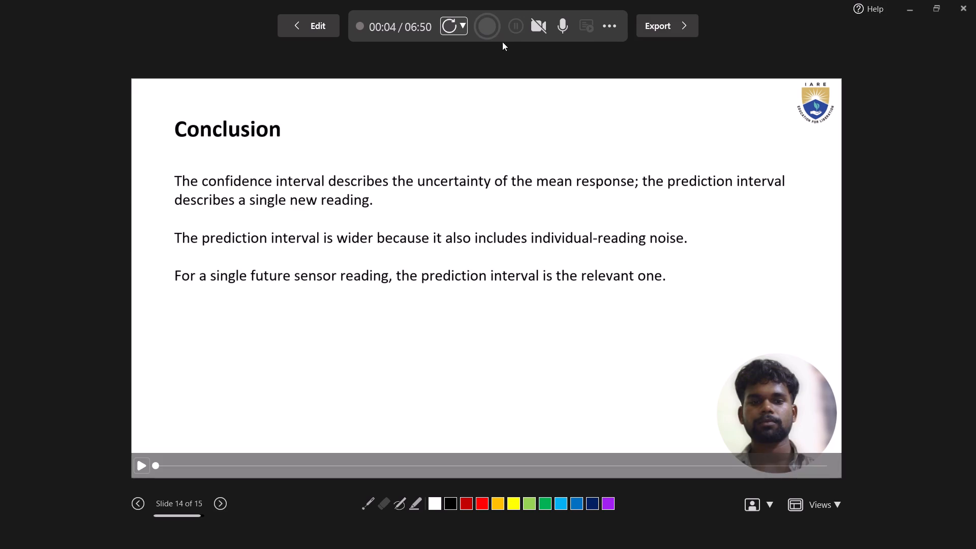
pyautogui.click(451, 28)
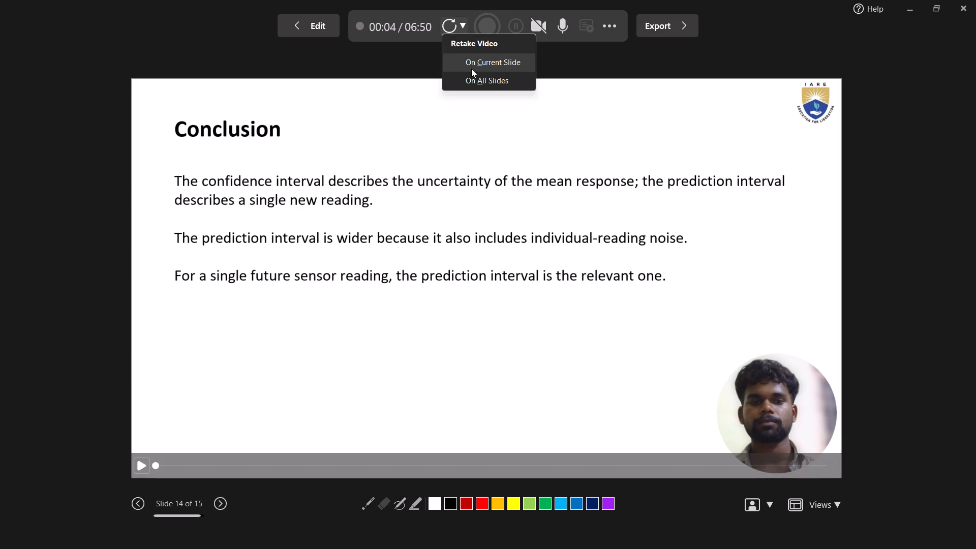
pyautogui.click(479, 62)
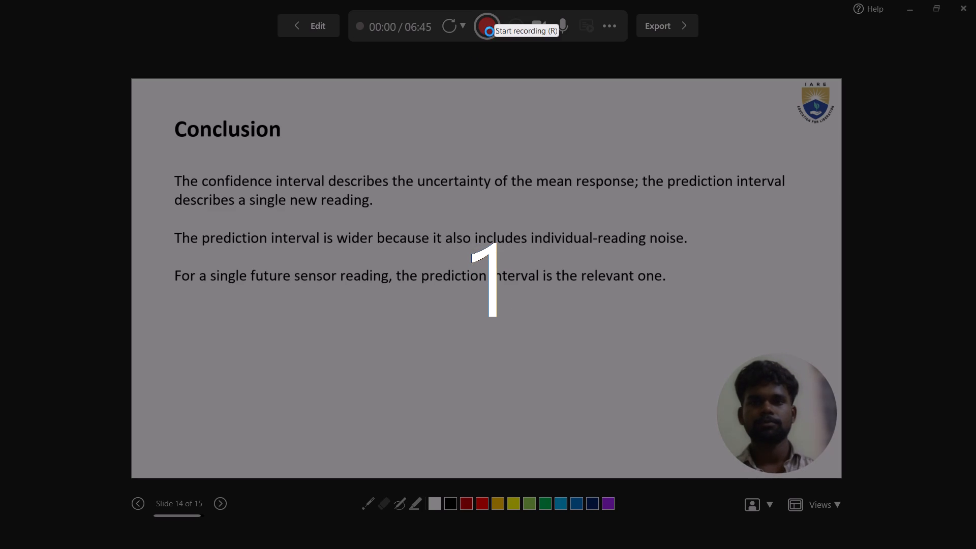
pyautogui.click(516, 20)
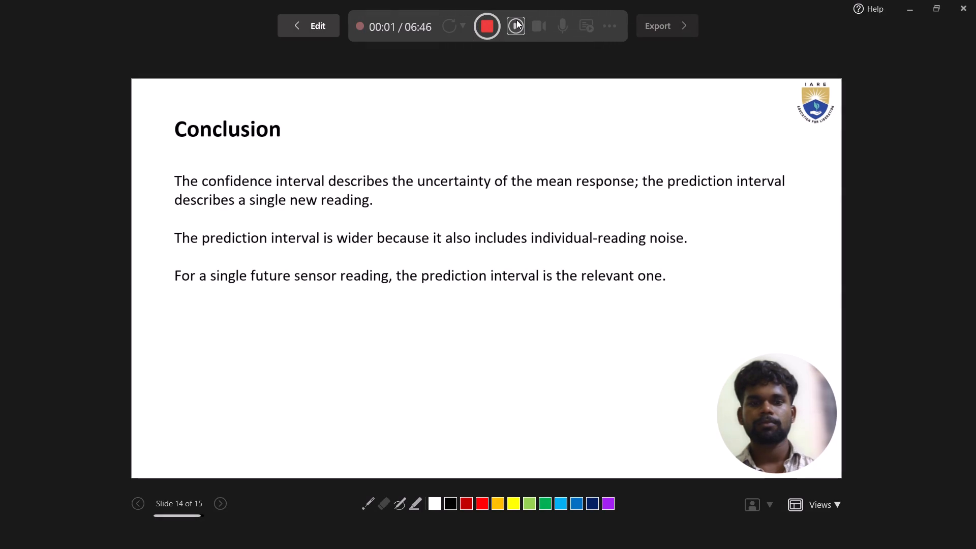
pyautogui.click(516, 20)
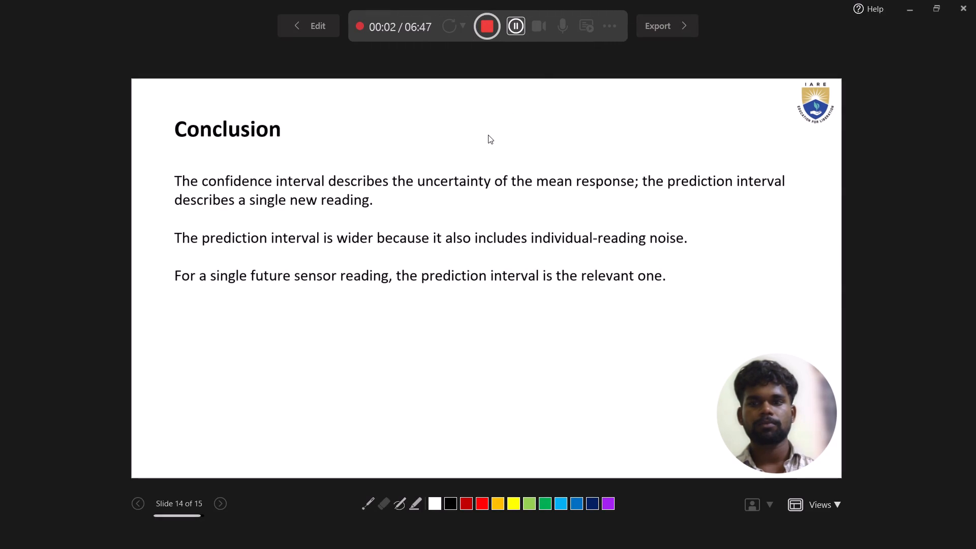
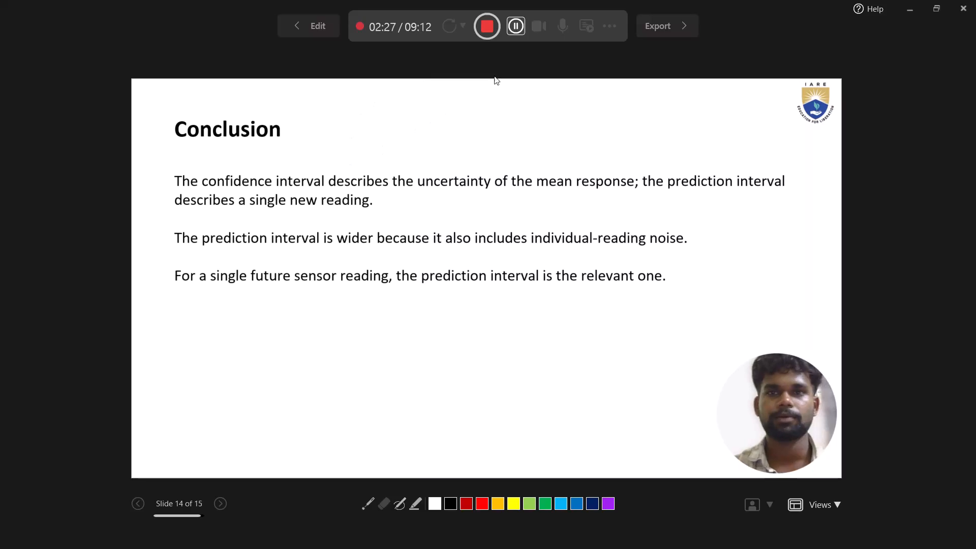
# Stop the current take on the "Conclusion" slide and start retaking the video on this slide only.
pyautogui.click(493, 28)
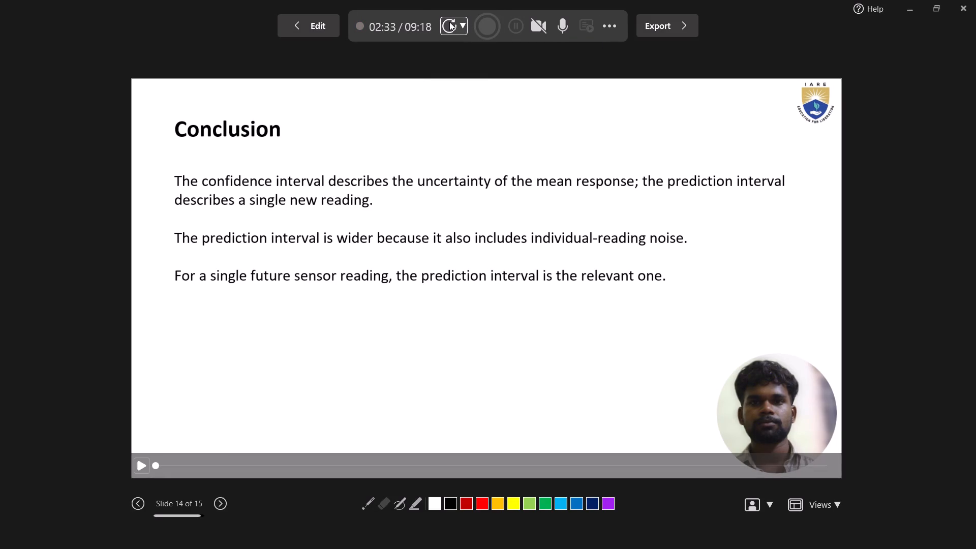
pyautogui.click(447, 22)
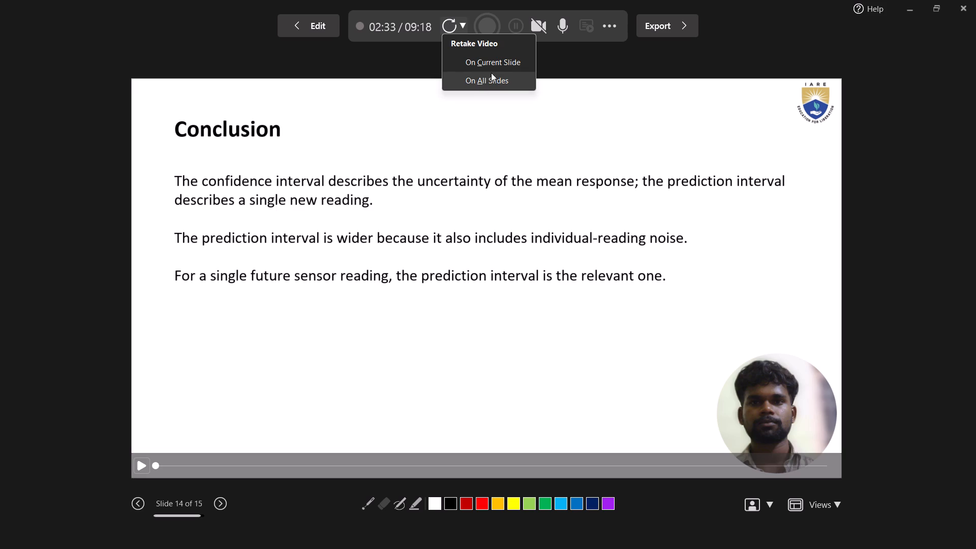
pyautogui.click(497, 66)
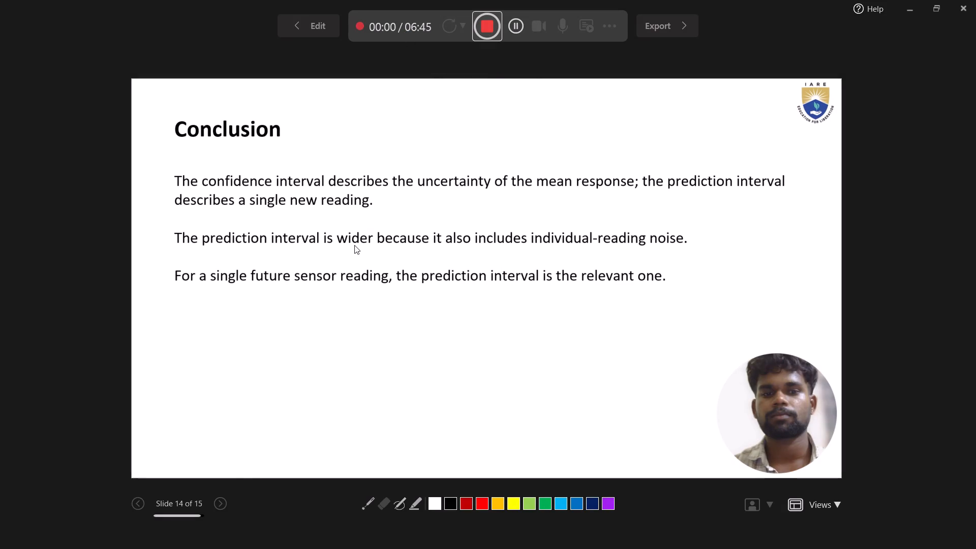
pyautogui.click(141, 504)
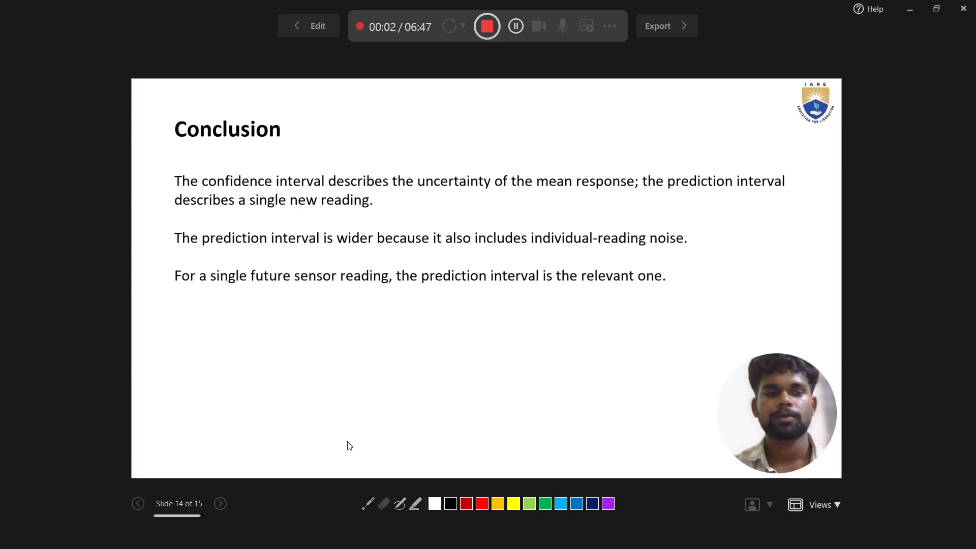
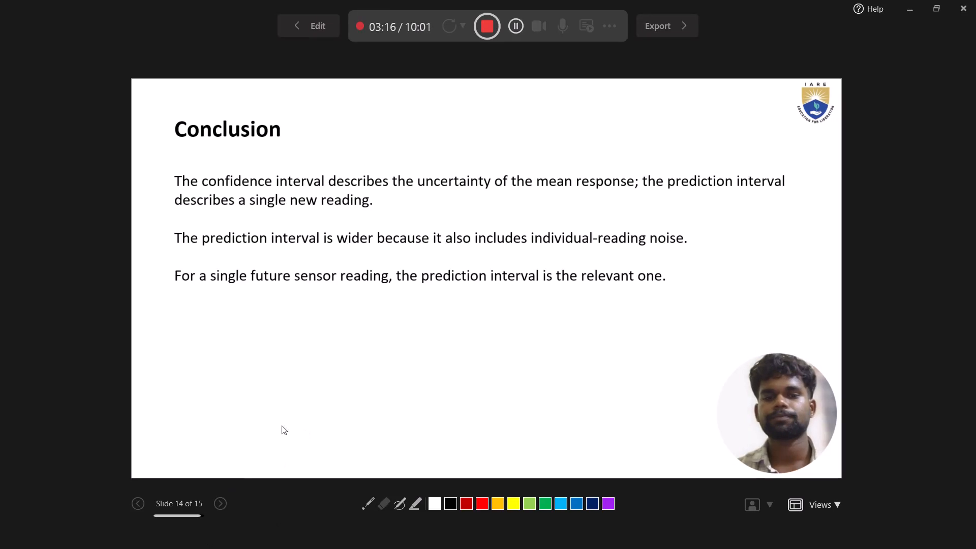
# Finish the video retake on the "Conclusion" slide by stopping the recording.
pyautogui.click(482, 27)
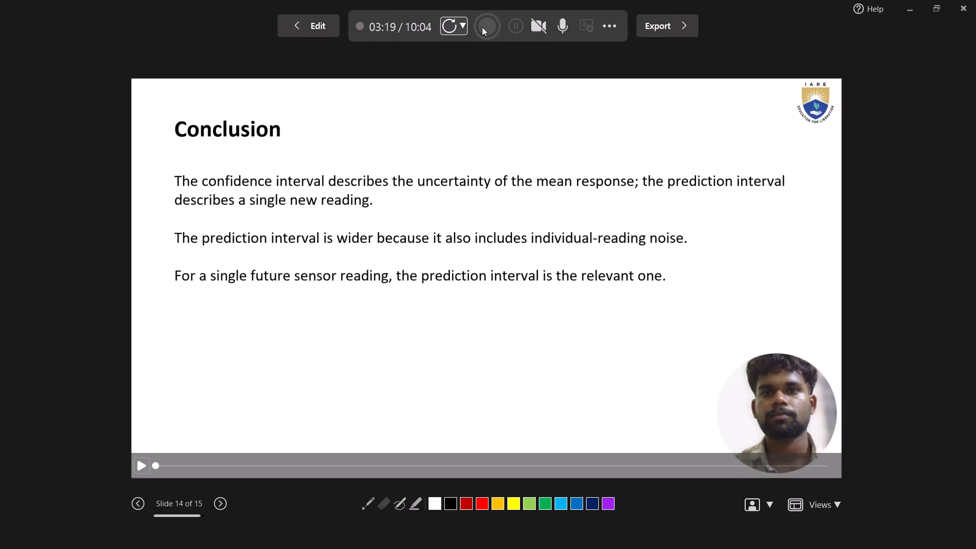
# Start exporting the recorded presentation to video and choose the 4TH folder on New Volume (D:) as its location.
pyautogui.click(682, 17)
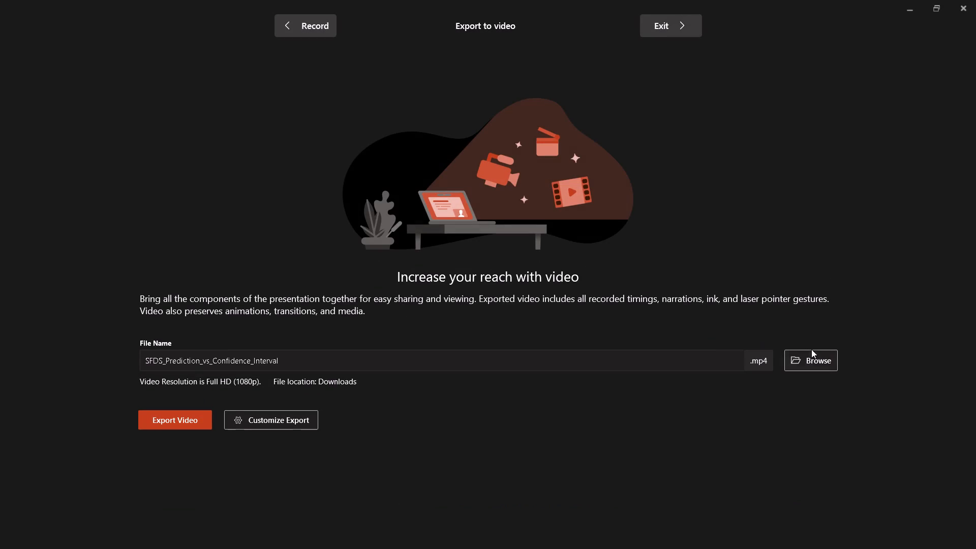
pyautogui.click(816, 351)
pyautogui.click(811, 360)
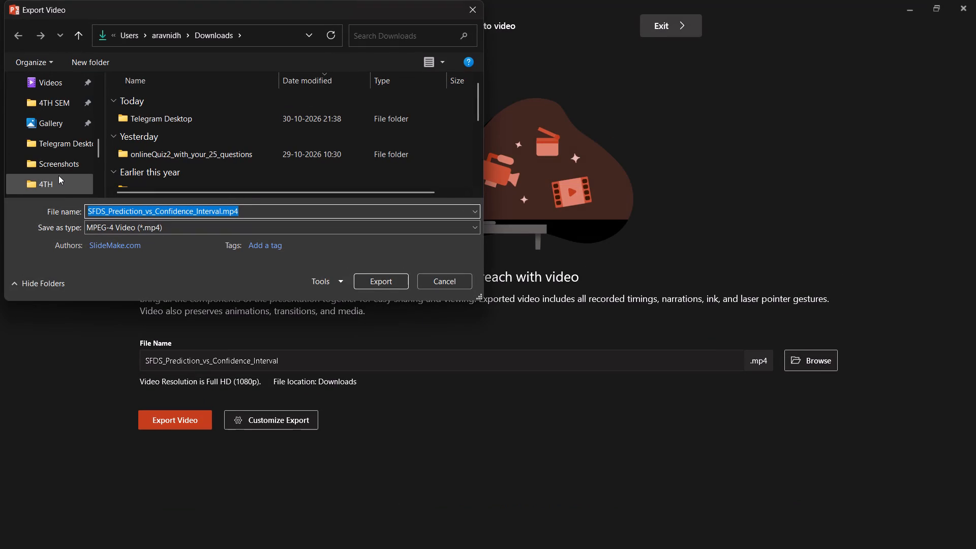
pyautogui.scroll(-1, 65, 163)
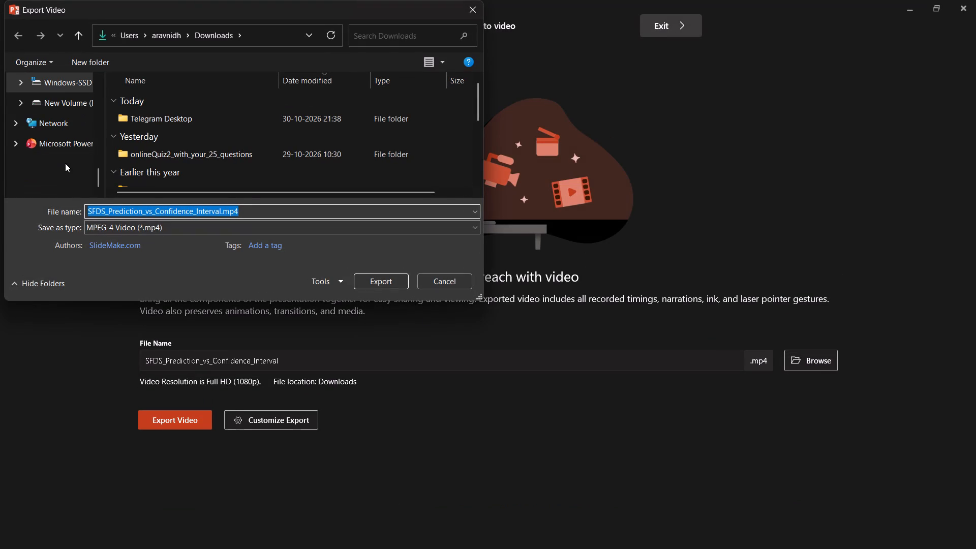
pyautogui.scroll(-1, 65, 163)
pyautogui.click(58, 96)
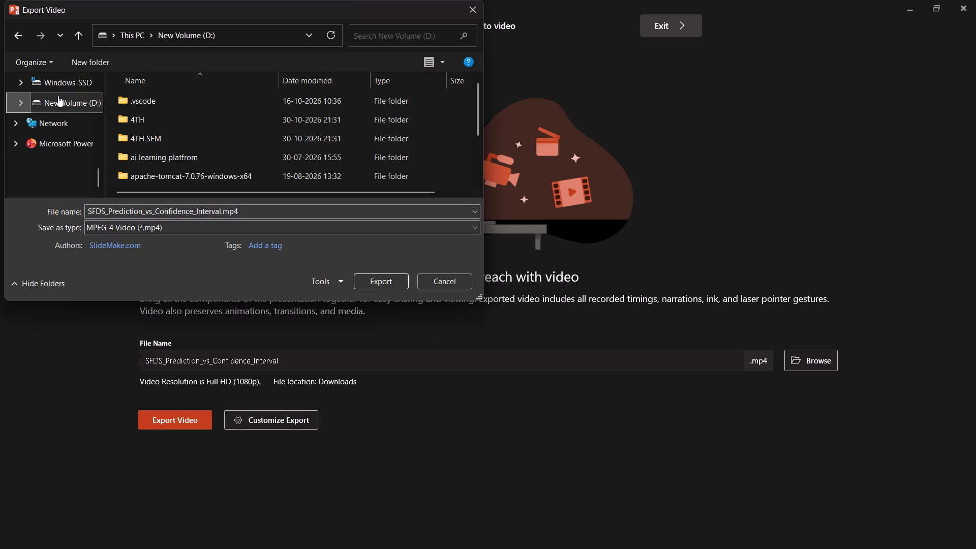
pyautogui.doubleClick(166, 121)
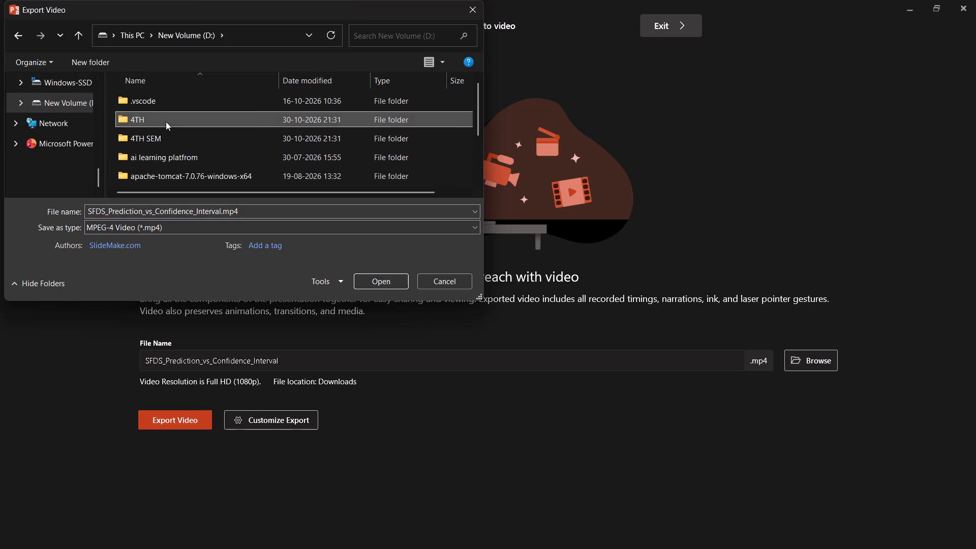
# Name the video file SFDS_aat2 and export it as MPEG-4.
pyautogui.scroll(-1, 231, 159)
pyautogui.click(249, 212)
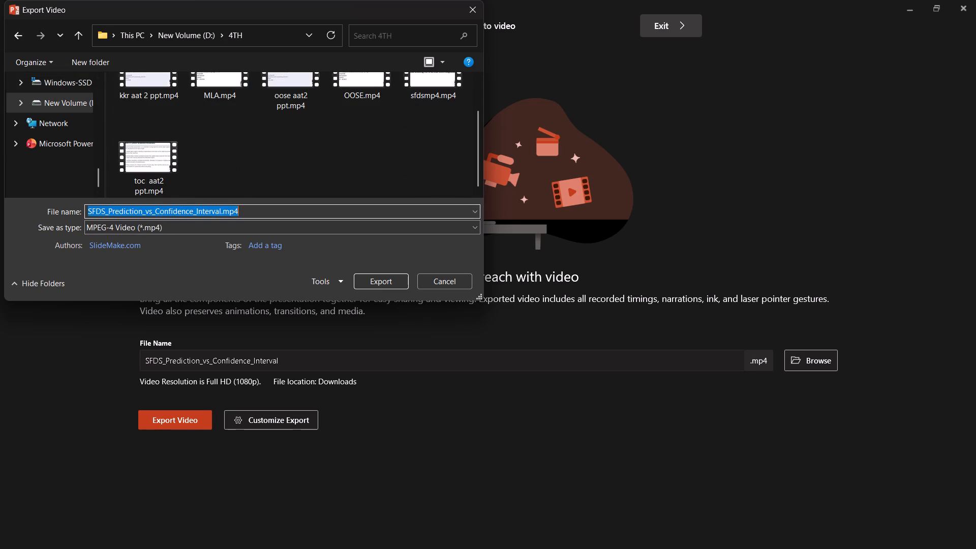
pyautogui.click(249, 212)
pyautogui.press('BackSpace')
pyautogui.press('BackSpace')
pyautogui.press('BackSpace')
pyautogui.press('BackSpace')
pyautogui.press('BackSpace')
pyautogui.press('BackSpace')
pyautogui.press('BackSpace')
pyautogui.press('BackSpace')
pyautogui.press('BackSpace')
pyautogui.press('BackSpace')
pyautogui.press('BackSpace')
pyautogui.press('BackSpace')
pyautogui.press('BackSpace')
pyautogui.press('BackSpace')
pyautogui.press('BackSpace')
pyautogui.press('BackSpace')
pyautogui.press('BackSpace')
pyautogui.press('BackSpace')
pyautogui.press('BackSpace')
pyautogui.press('BackSpace')
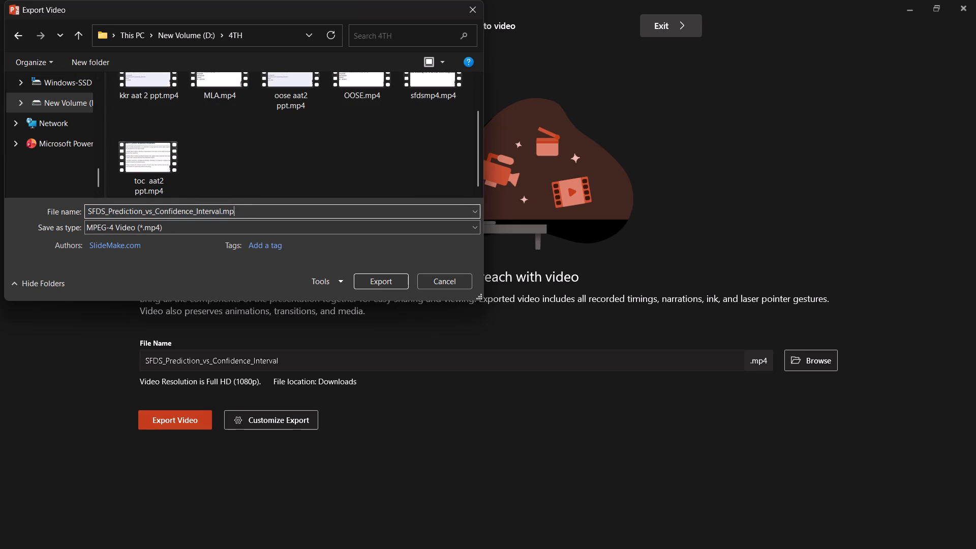
pyautogui.press('BackSpace')
pyautogui.press('BackSpace')
pyautogui.press('BackSpace')
pyautogui.press('BackSpace')
pyautogui.press('BackSpace')
pyautogui.press('BackSpace')
pyautogui.press('BackSpace')
pyautogui.press('BackSpace')
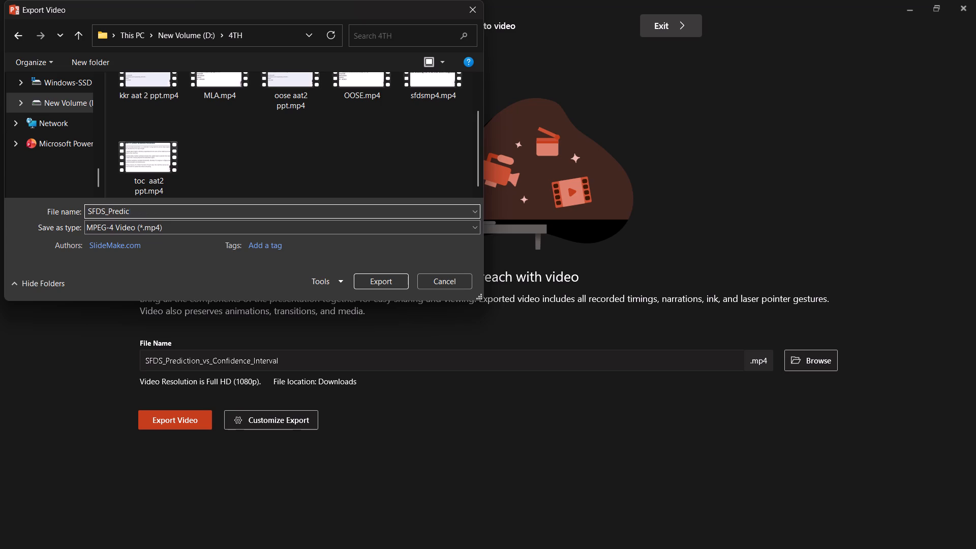
pyautogui.press('BackSpace')
pyautogui.press('BackSpace')
pyautogui.press('BackSpace')
pyautogui.write('aat2')
pyautogui.press('Return')
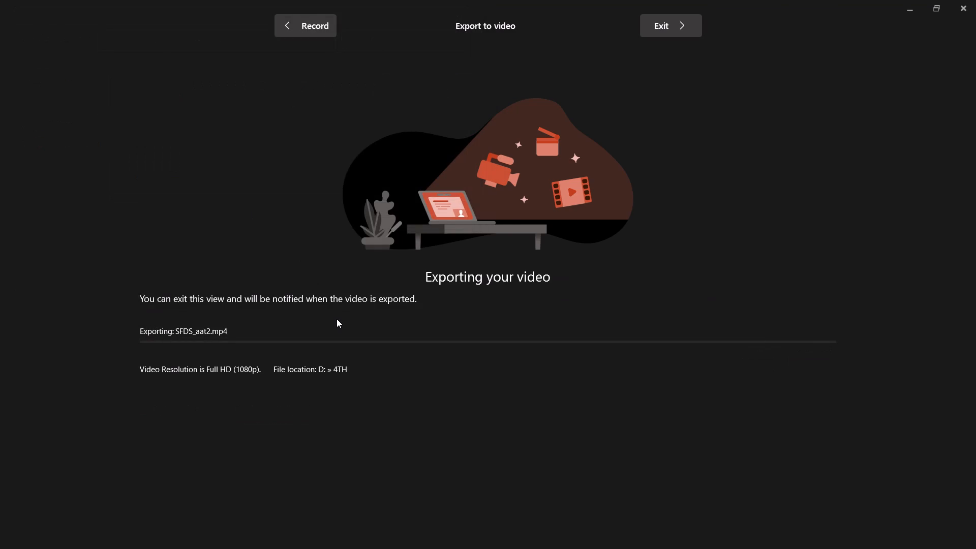
# Leave the export view, return to the presentation's normal slide view and check the progress of the video export.
pyautogui.click(907, 3)
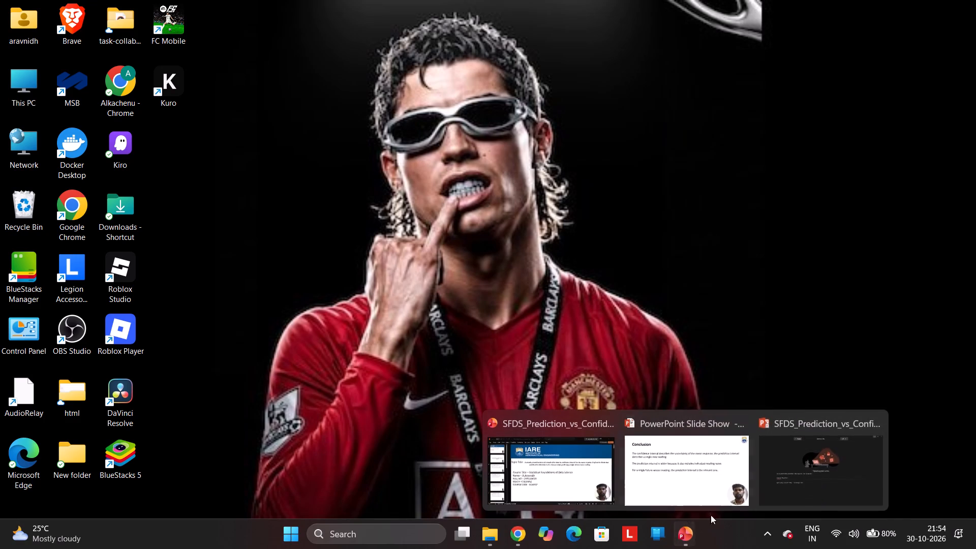
pyautogui.click(873, 420)
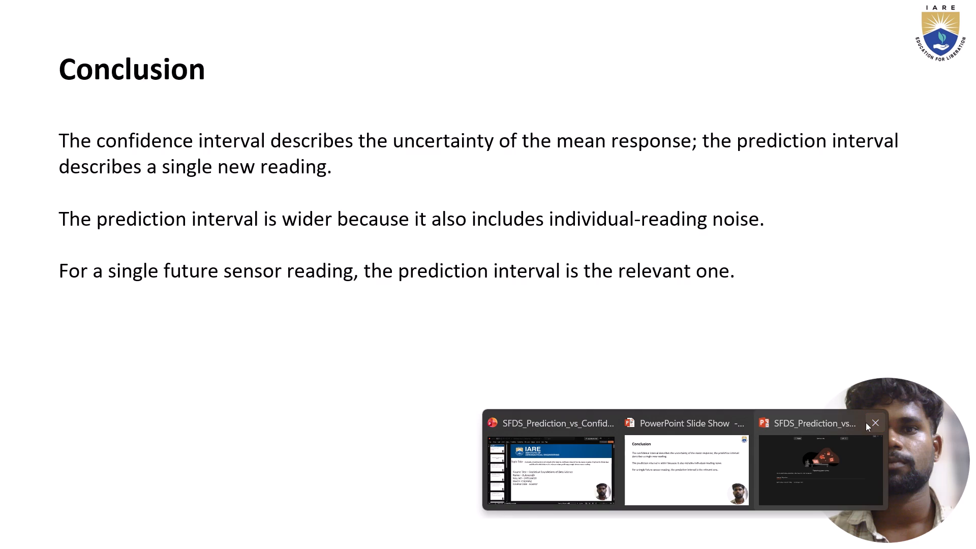
pyautogui.click(866, 422)
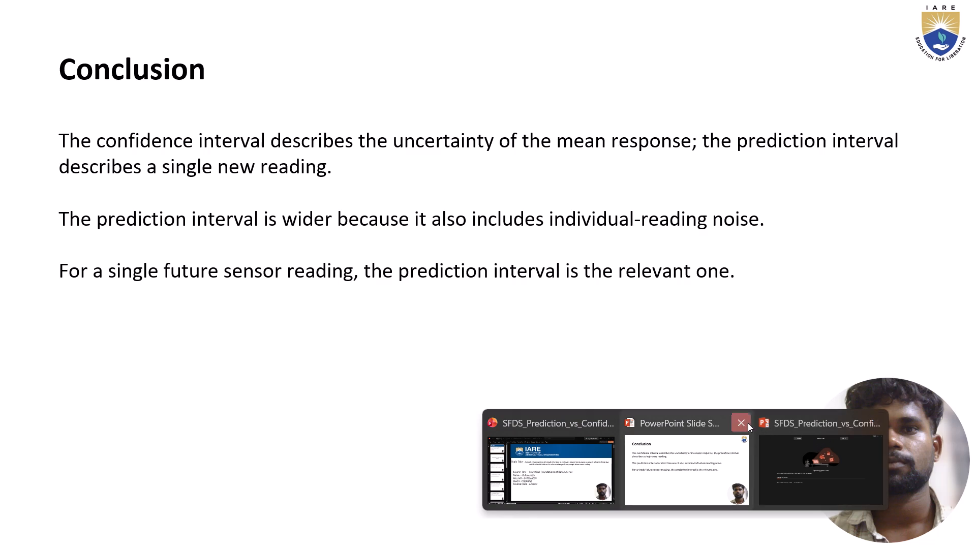
pyautogui.click(786, 482)
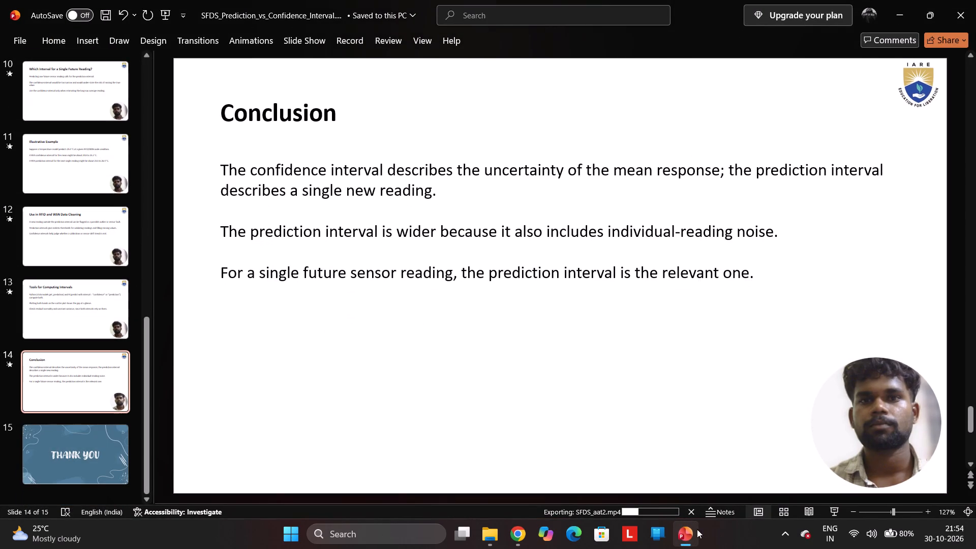
pyautogui.click(686, 528)
pyautogui.click(686, 528)
pyautogui.scroll(2, 517, 191)
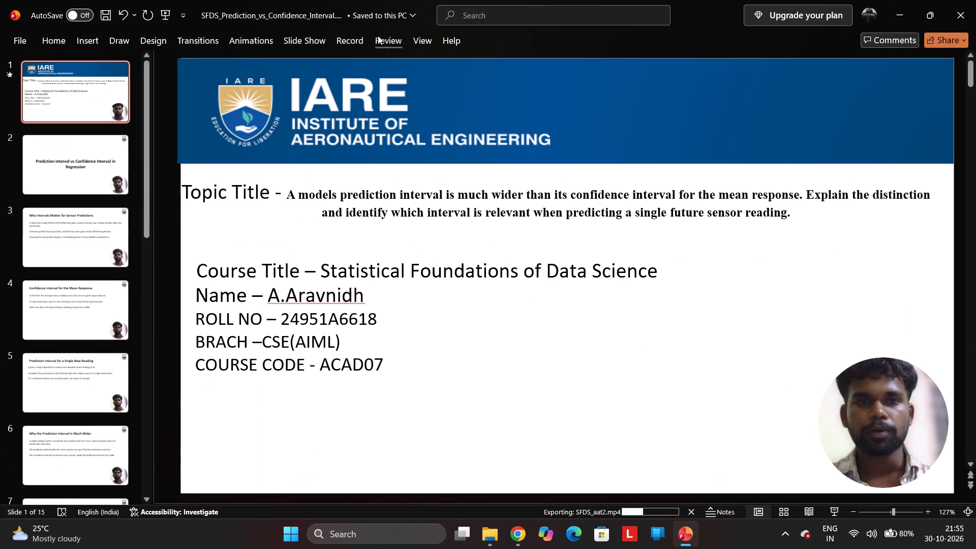
pyautogui.click(350, 37)
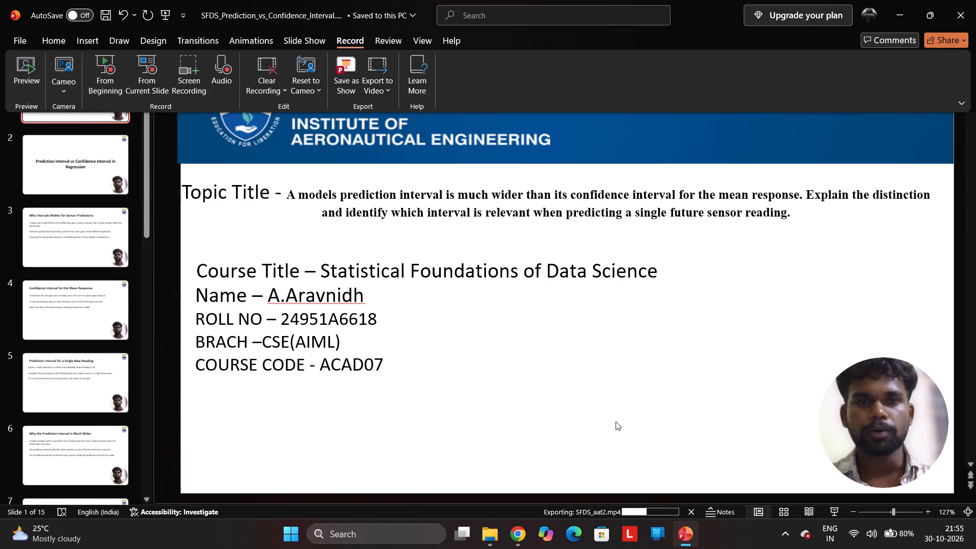
pyautogui.click(631, 510)
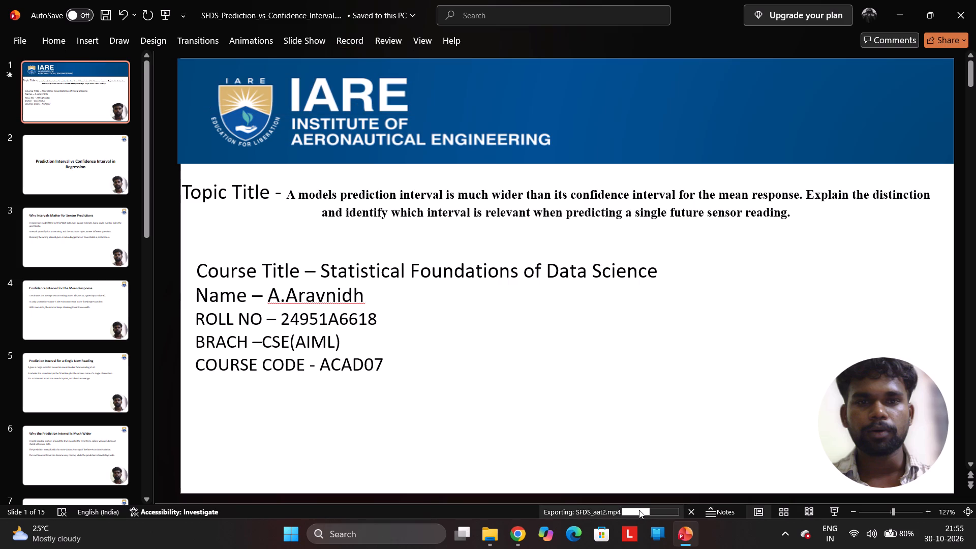
pyautogui.click(639, 510)
pyautogui.click(649, 511)
pyautogui.click(677, 540)
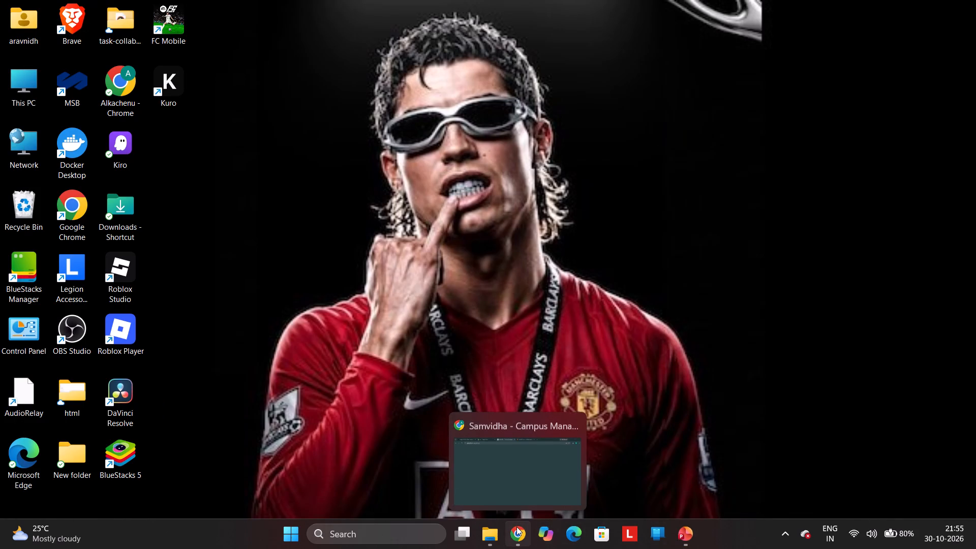